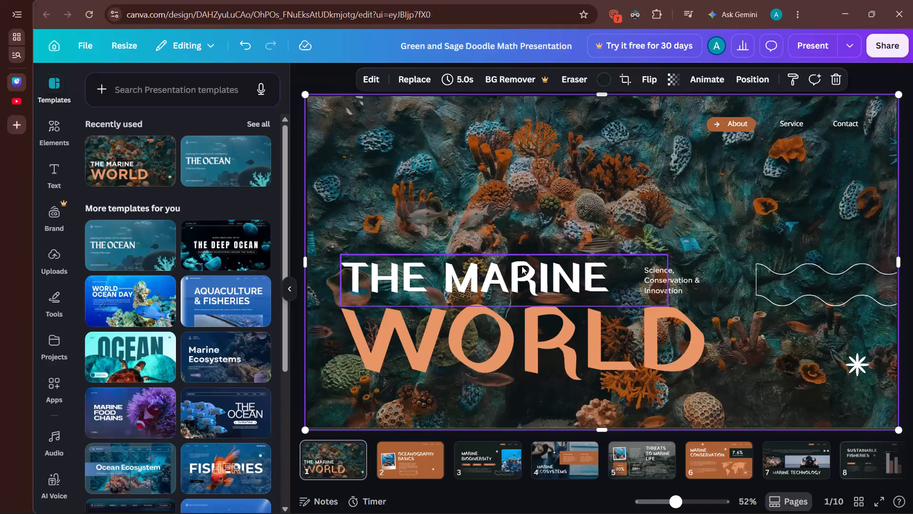
Apply all 15 pages of the "The Deep Ocean" template to the presentation.
click(220, 252)
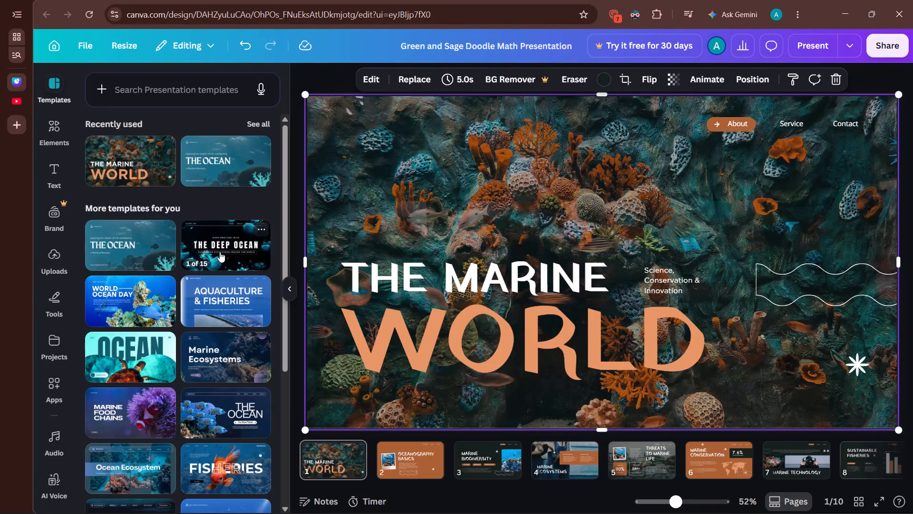
click(174, 192)
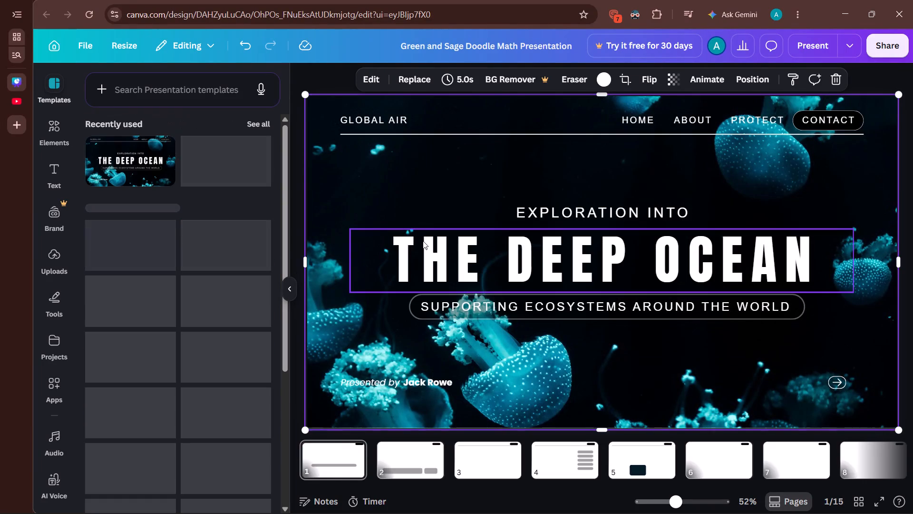
Change the font of the "THE DEEP OCEAN" title on slide 1 to Yatra One.
click(508, 244)
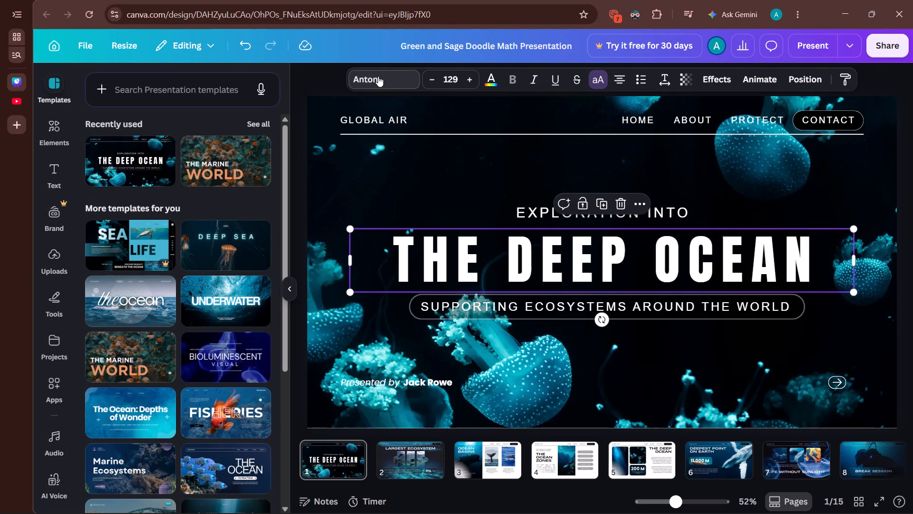
click(378, 76)
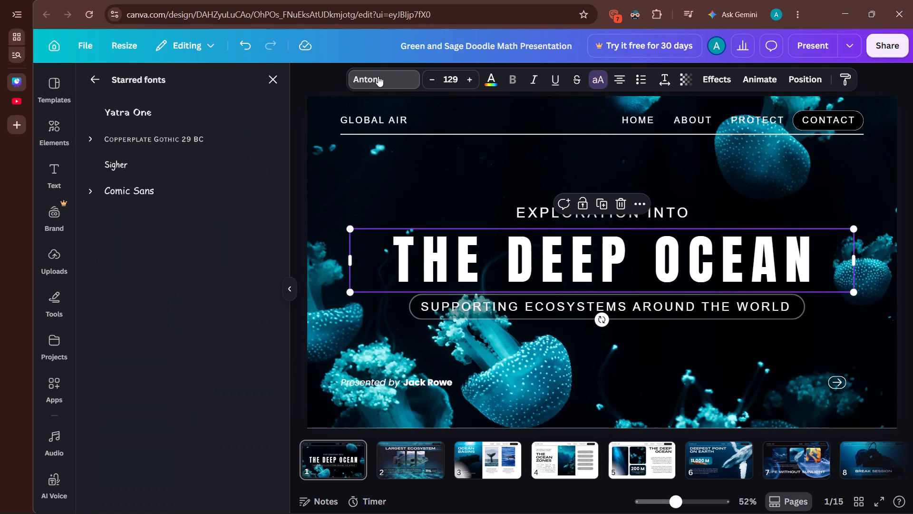
click(167, 109)
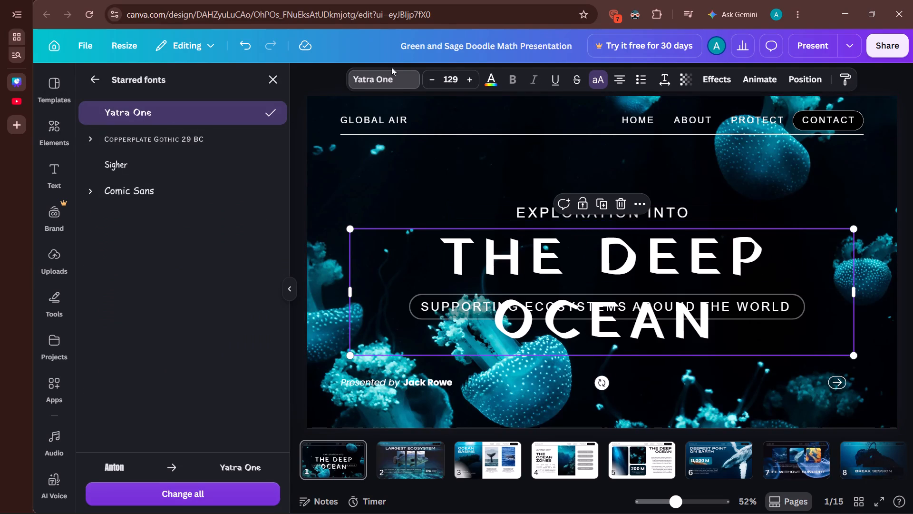
Set the font size of the "THE DEEP OCEAN" title to 110 and deselect it.
triple_click(426, 87)
triple_click(426, 87)
triple_click(426, 87)
triple_click(426, 87)
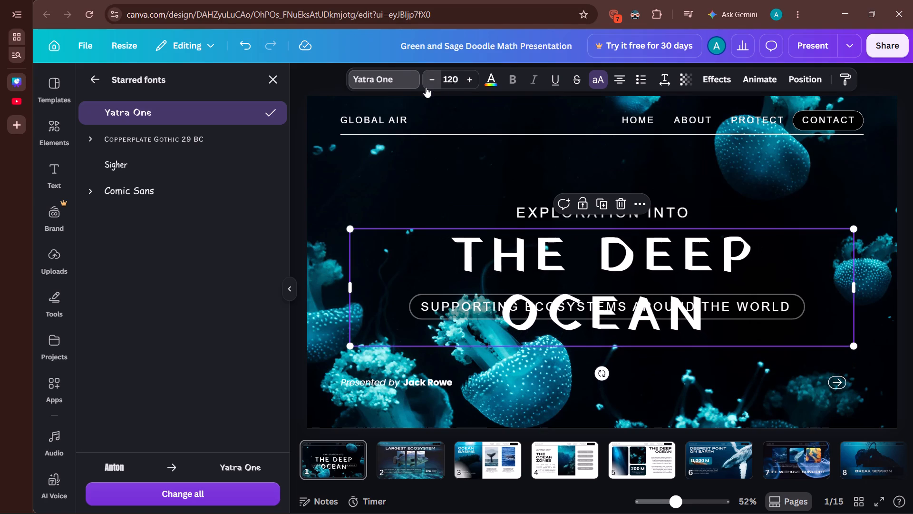
triple_click(426, 87)
triple_click(426, 87)
triple_click(426, 87)
triple_click(426, 87)
triple_click(426, 87)
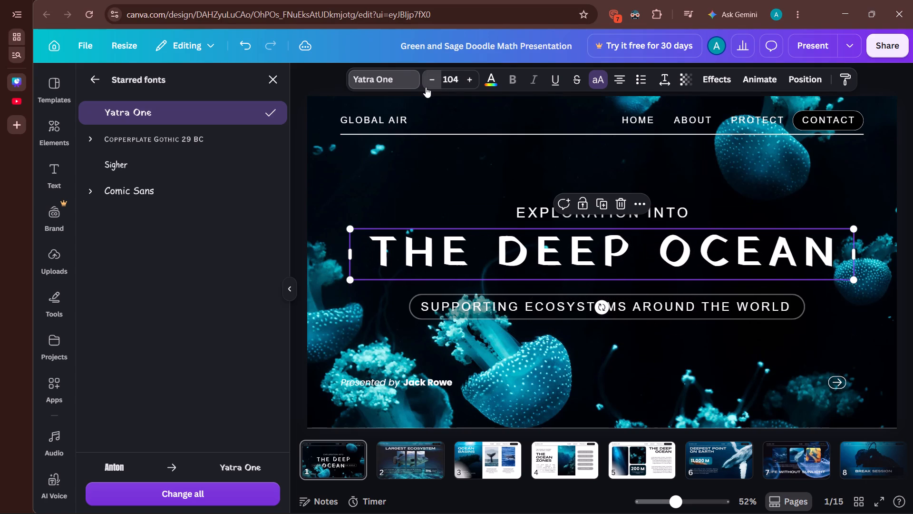
triple_click(471, 86)
click(471, 86)
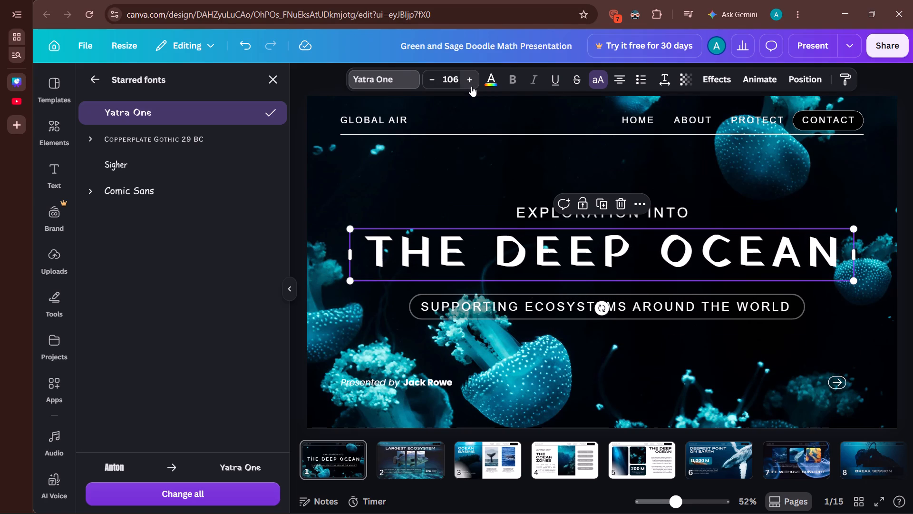
click(471, 86)
click(471, 86)
click(471, 86)
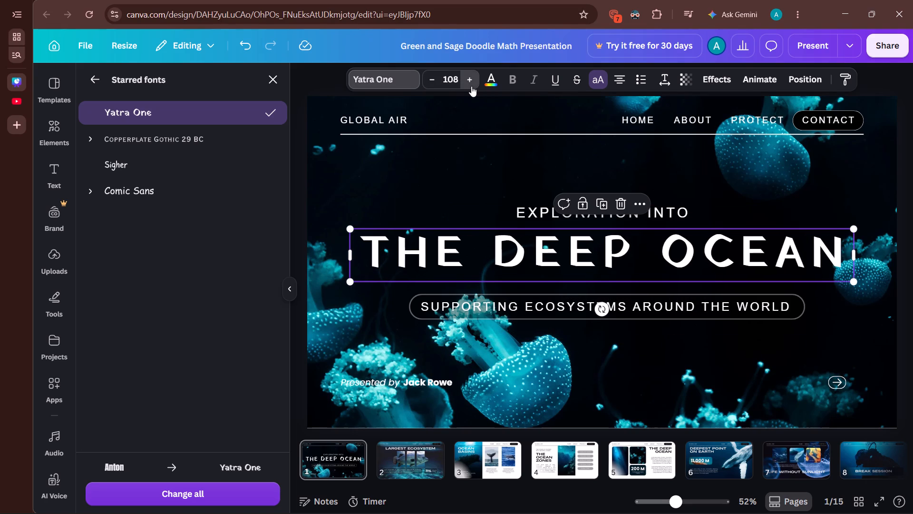
click(471, 86)
click(471, 86)
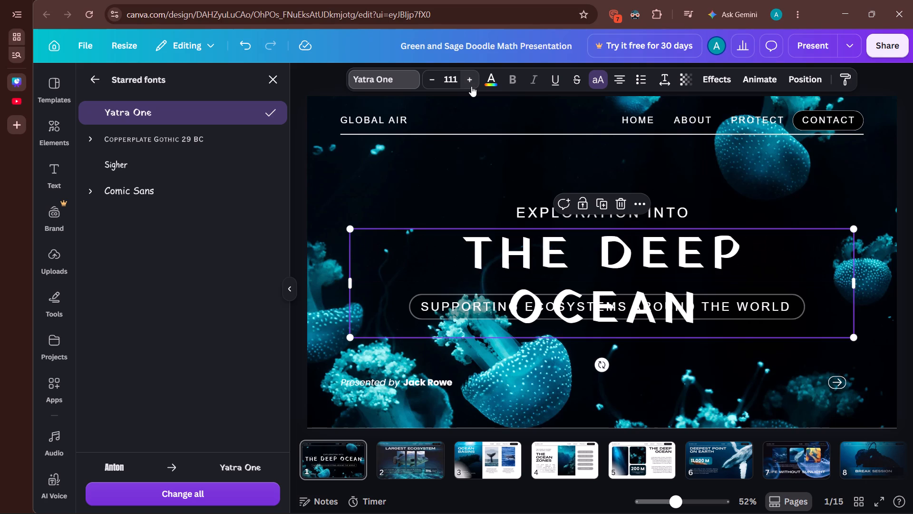
click(432, 80)
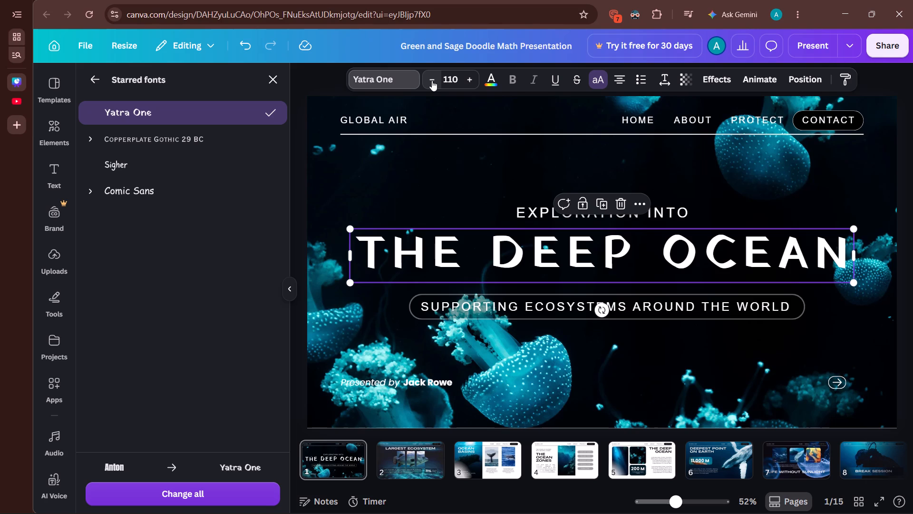
click(501, 103)
click(868, 82)
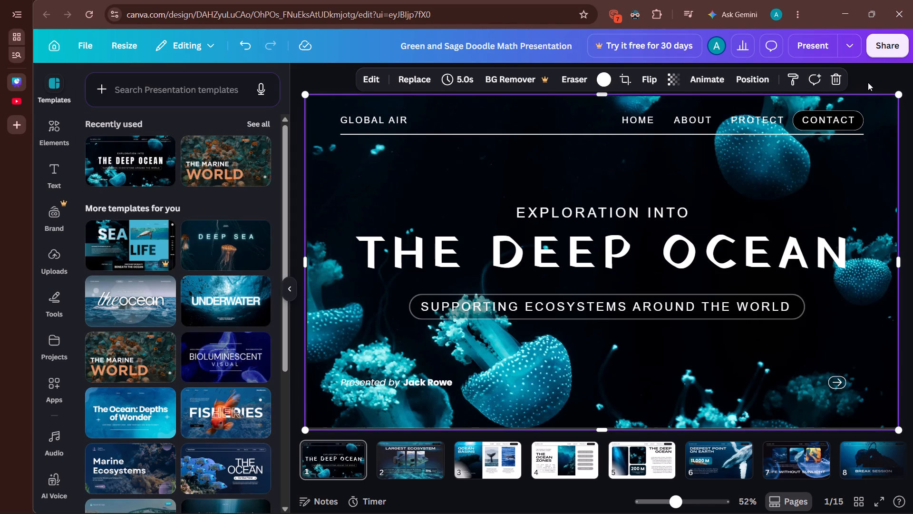
Look through slides 2 and 3 of the applied template and return to the title slide.
key(Right)
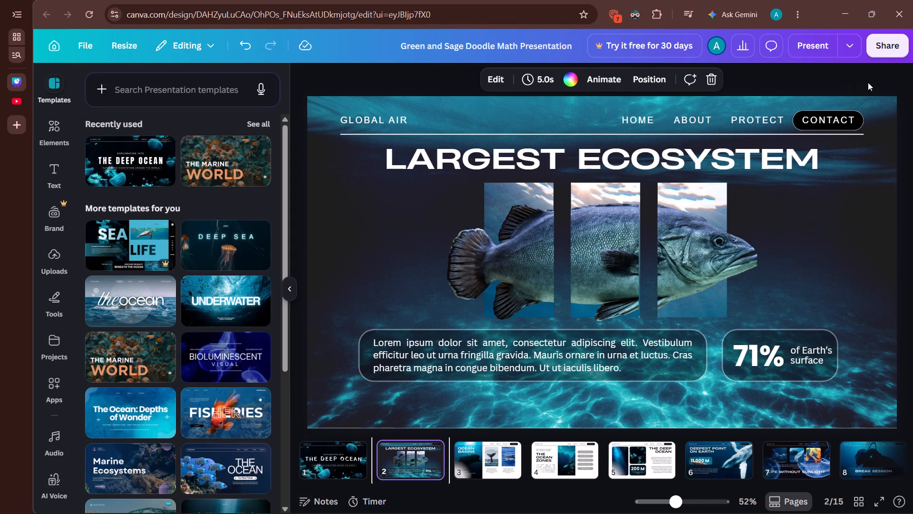
key(Right)
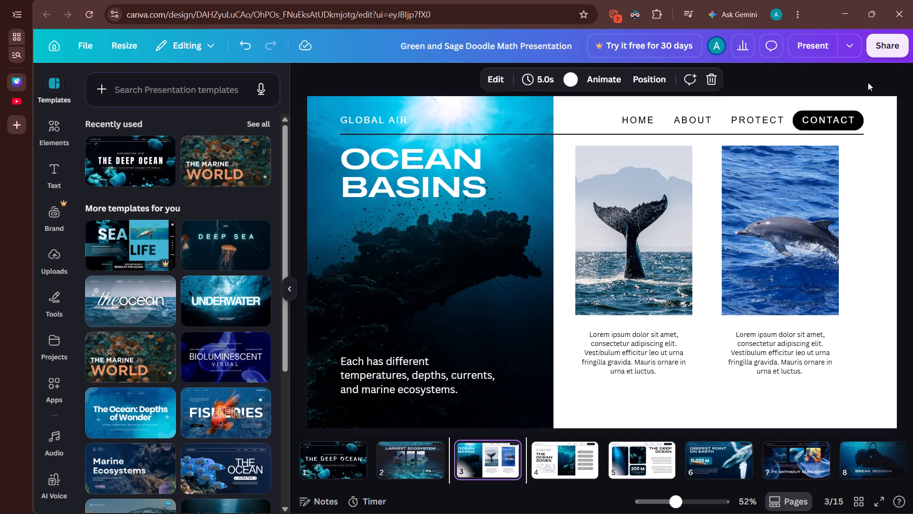
drag(868, 82, 868, 82)
key(Right)
key(Right)
drag(868, 82, 868, 81)
drag(868, 81, 859, 81)
drag(859, 81, 857, 81)
key(Left)
key(Left)
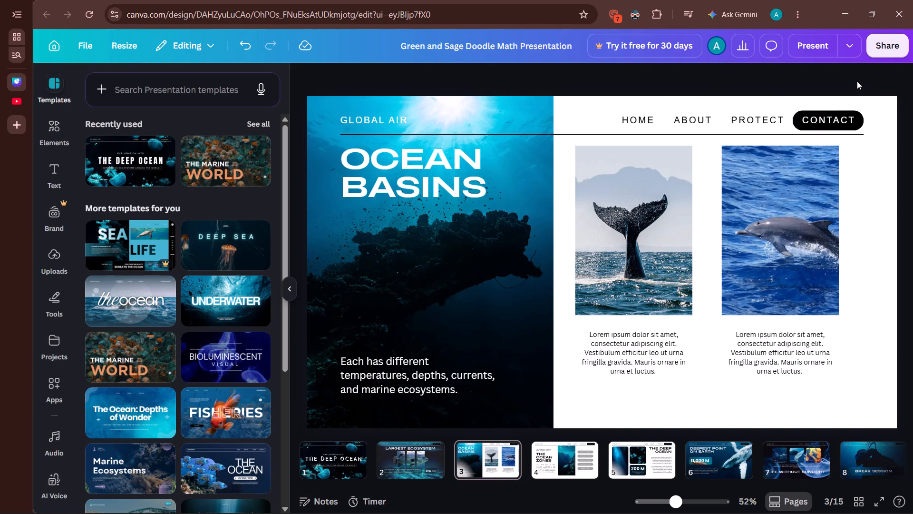
key(Left)
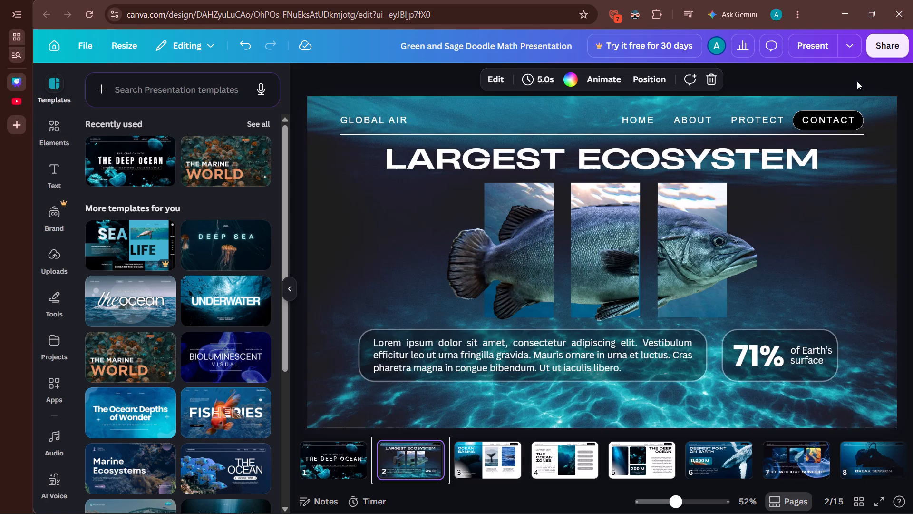
key(Left)
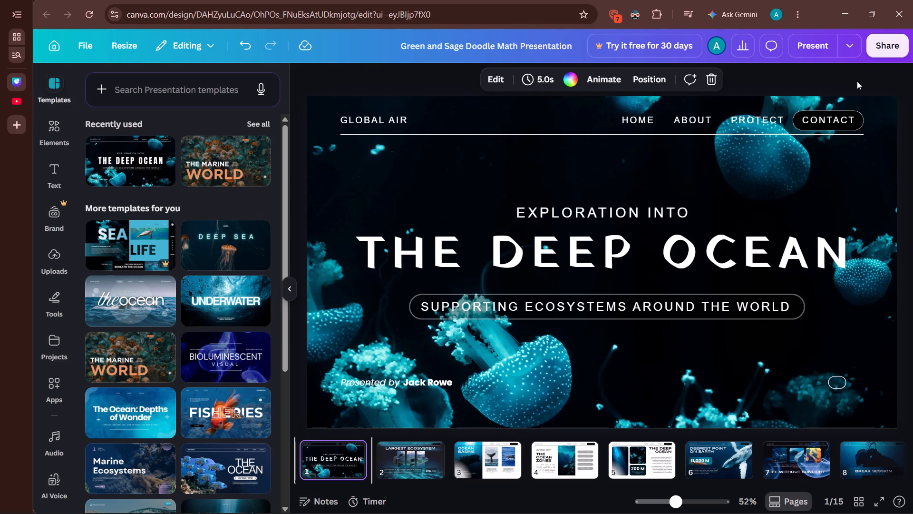
Change the font of the "EXPLORATION INTO" line above the title to Copperplate Gothic 29 BC.
click(625, 208)
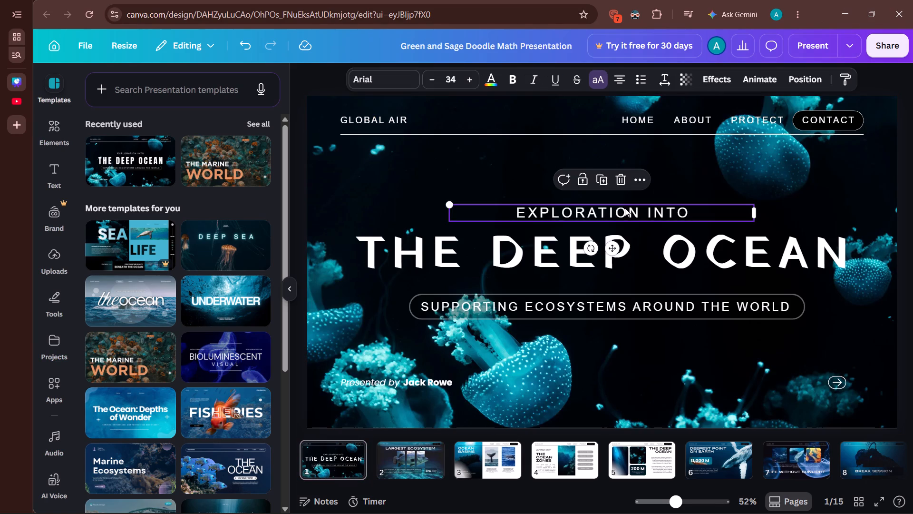
click(394, 88)
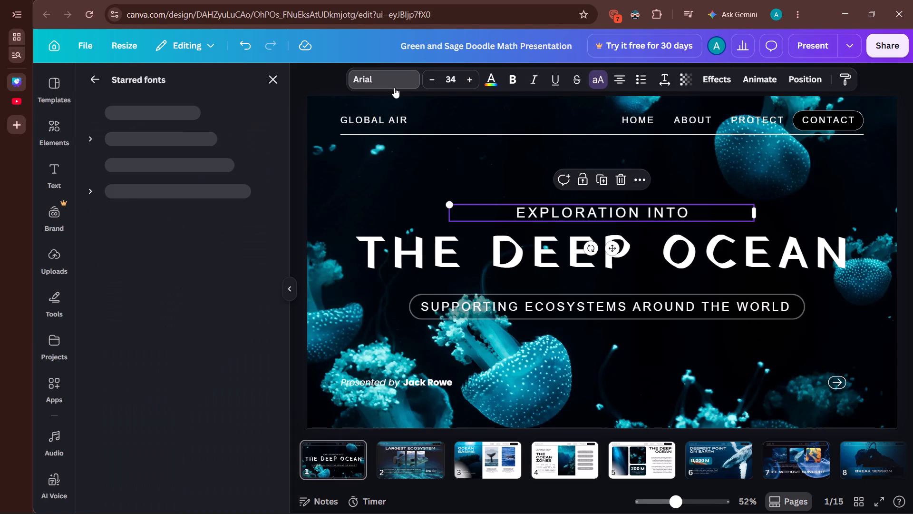
click(136, 133)
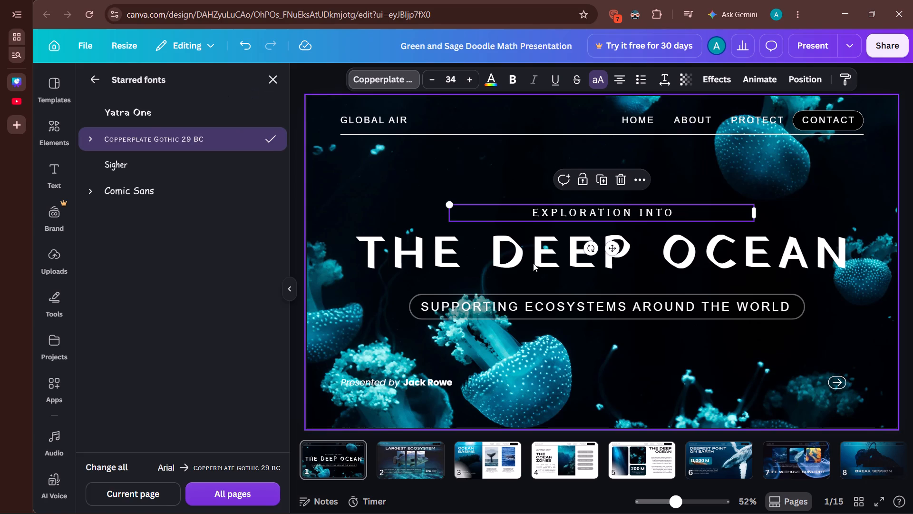
click(583, 298)
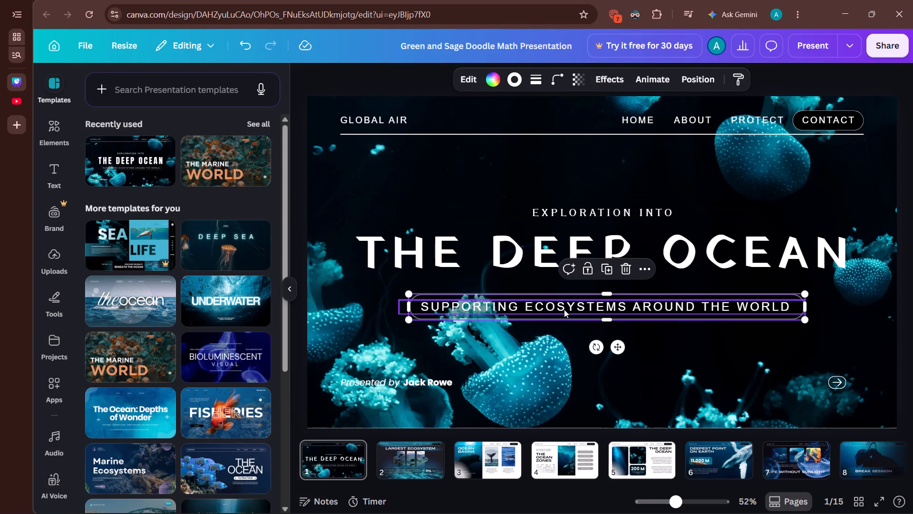
click(564, 309)
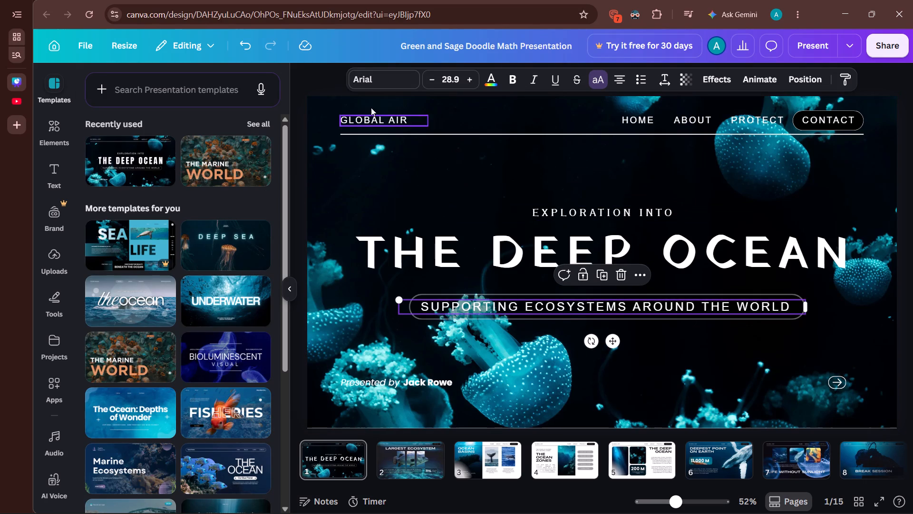
click(389, 72)
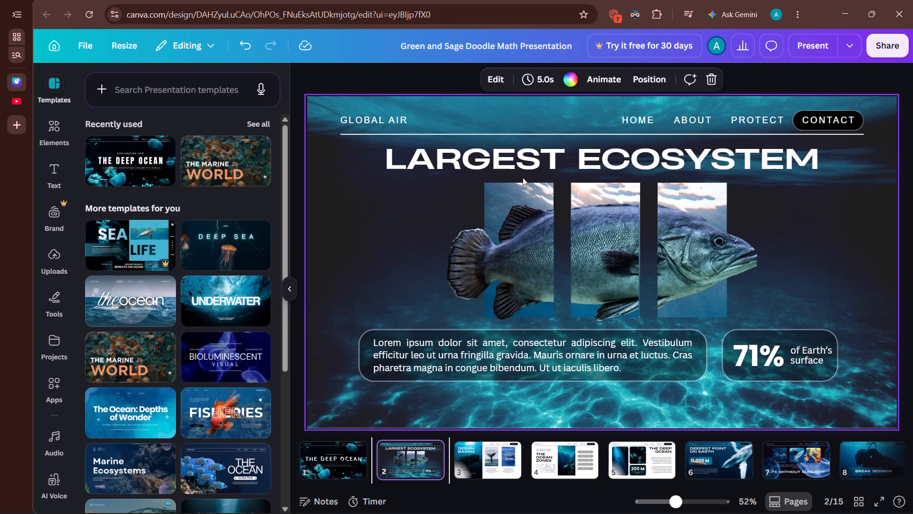
key(Right)
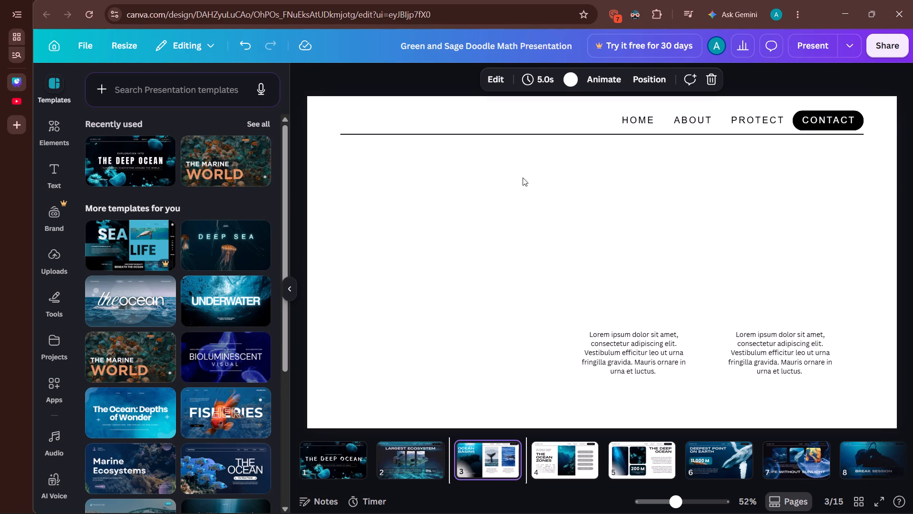
key(Right)
key(Left)
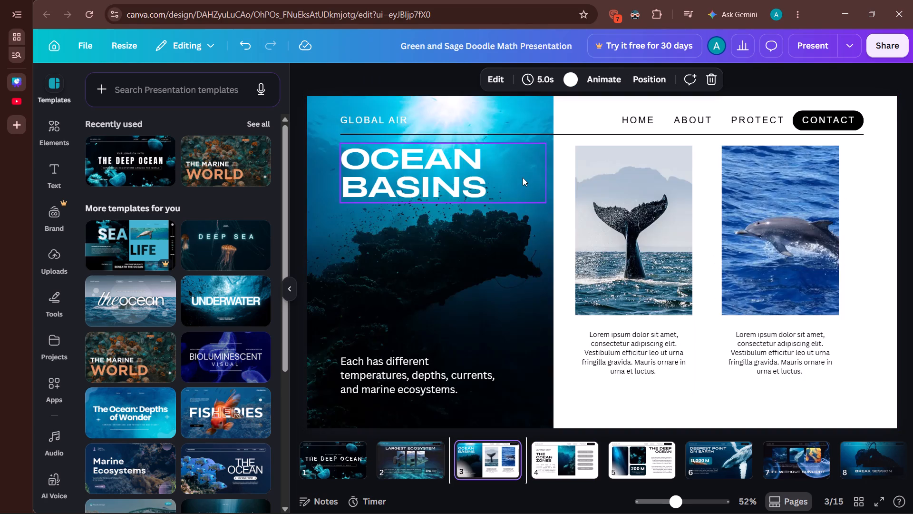
key(Left)
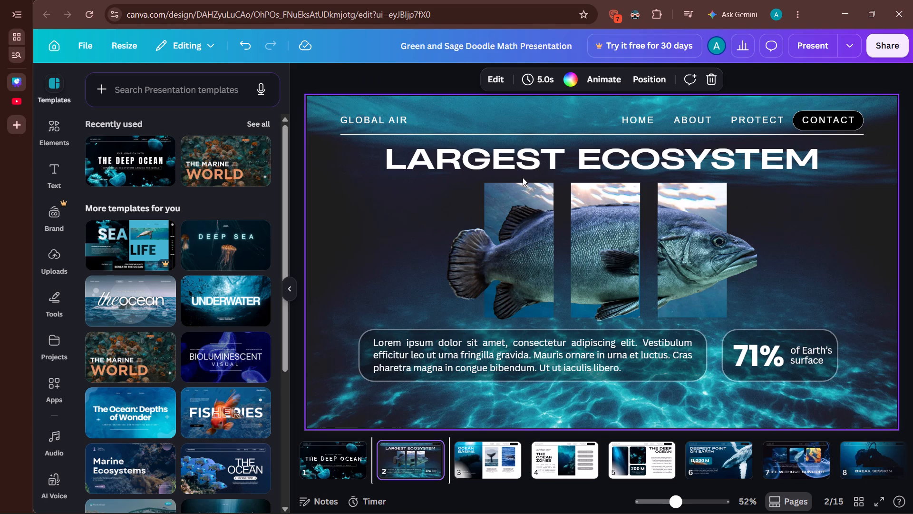
click(523, 178)
key(Left)
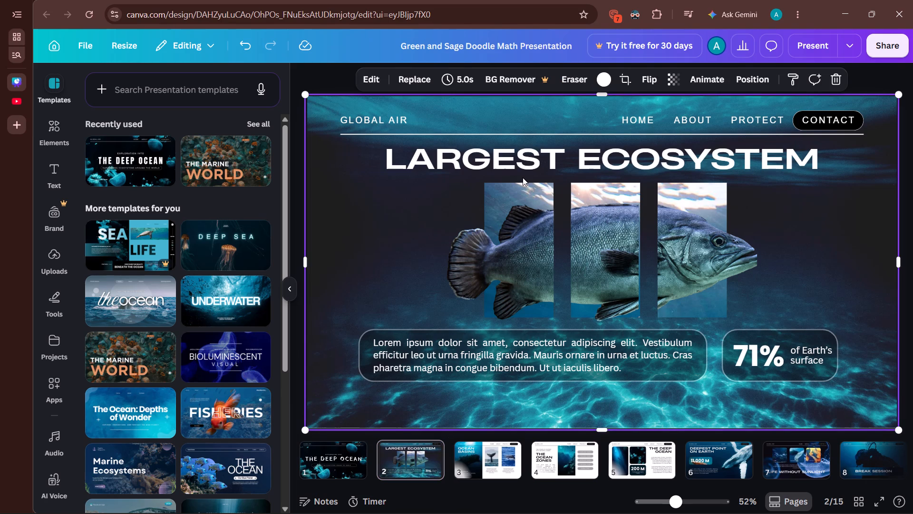
key(Left)
key(Right)
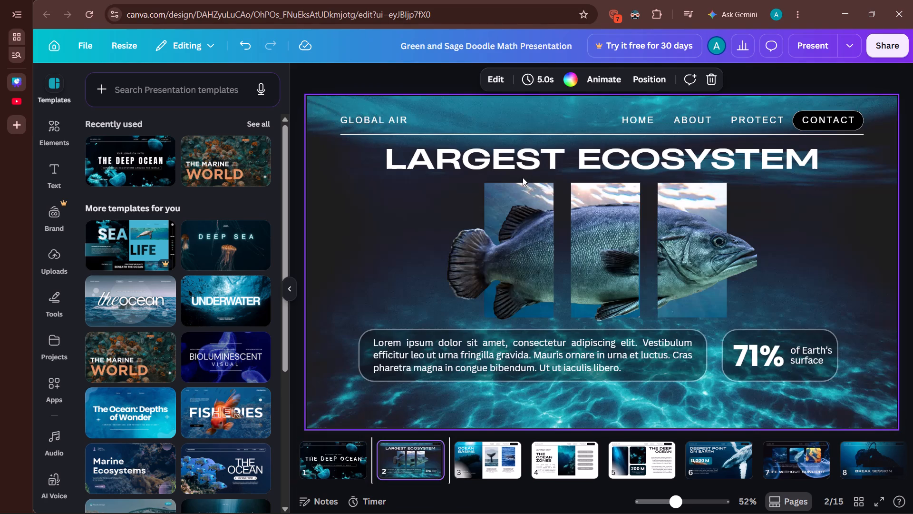
Change the "LARGEST ECOSYSTEM" heading on slide 2 to Yatra One at font size 68.
click(532, 170)
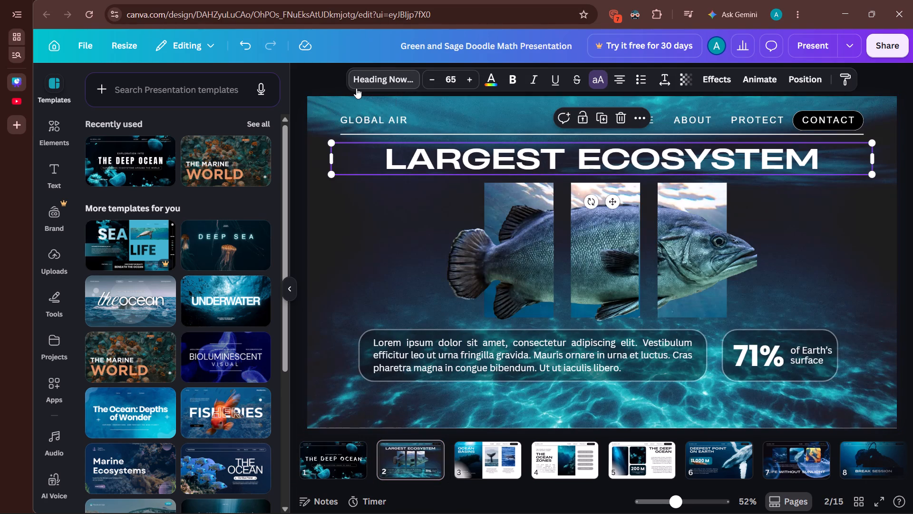
click(359, 87)
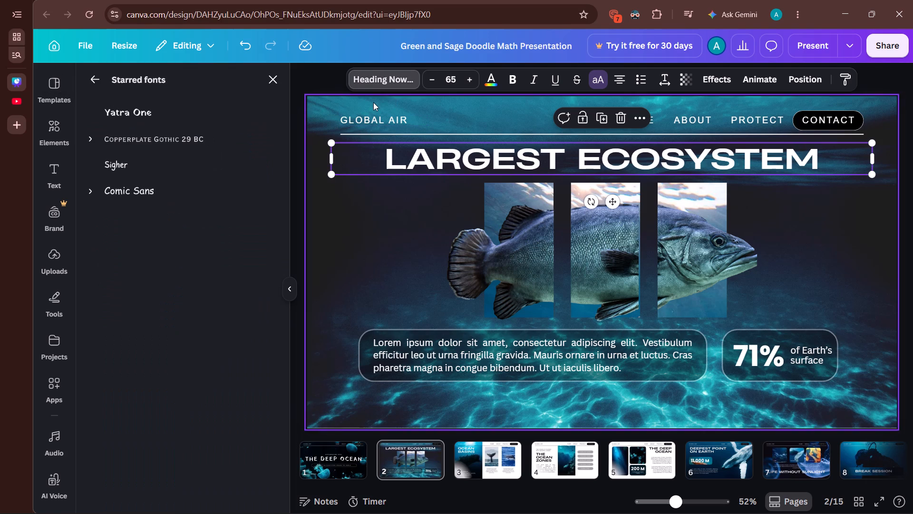
click(174, 120)
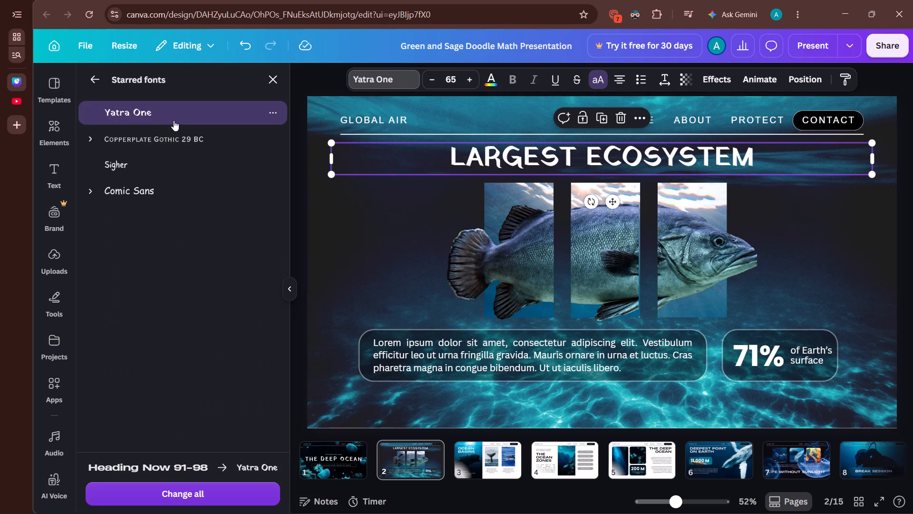
click(462, 78)
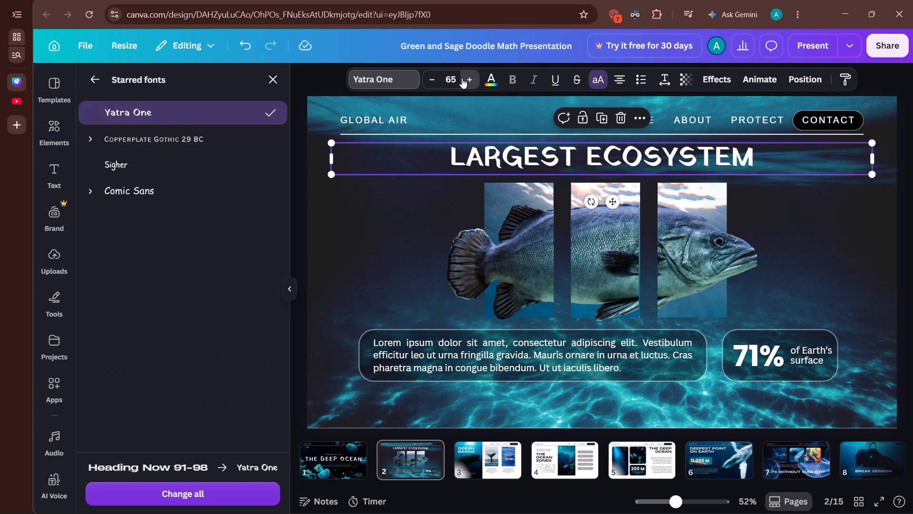
double_click(462, 78)
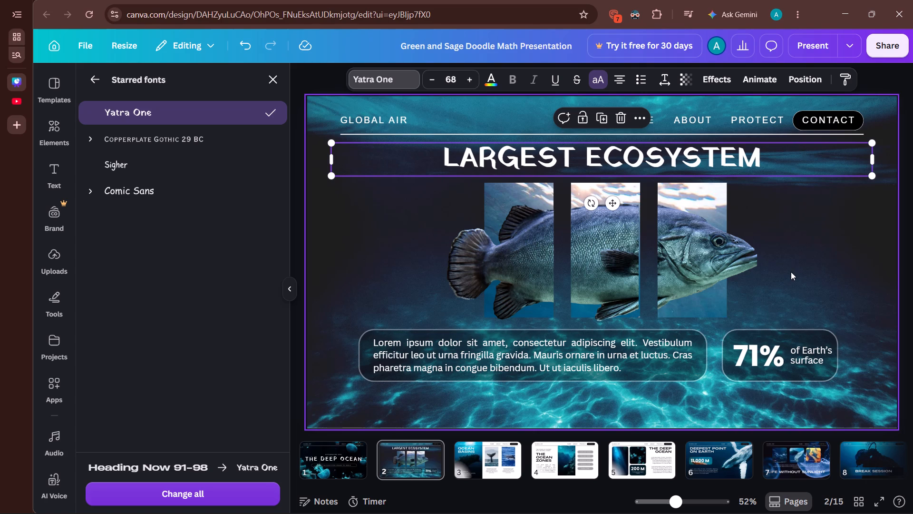
click(817, 262)
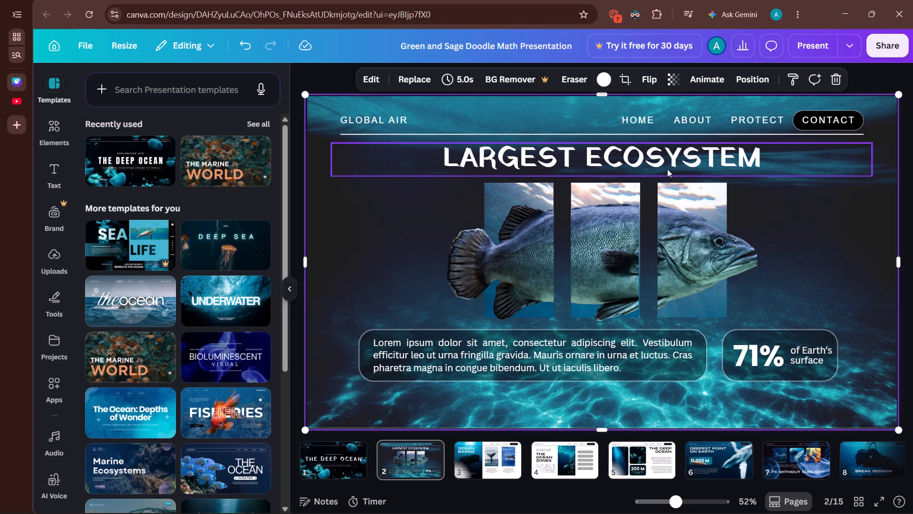
Try Sigher on the Lorem ipsum paragraph below the fish, then settle on Comic Sans as its font.
click(529, 222)
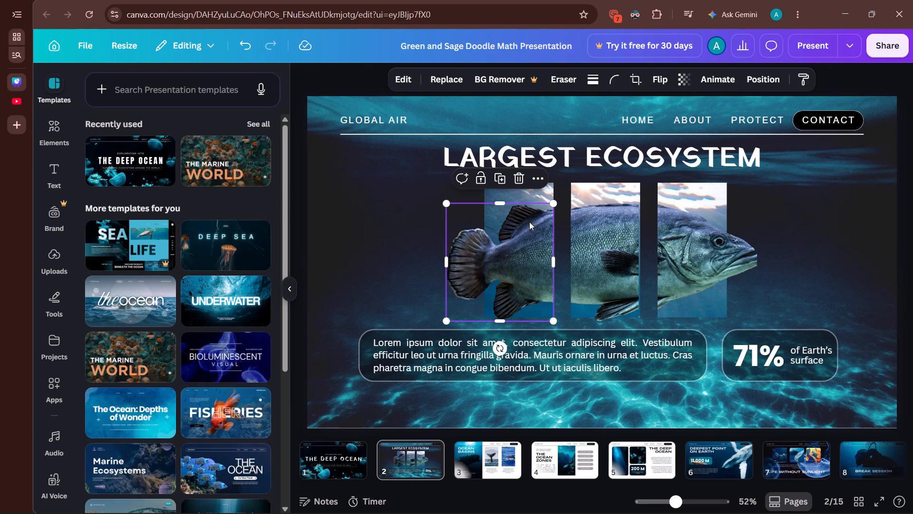
click(512, 342)
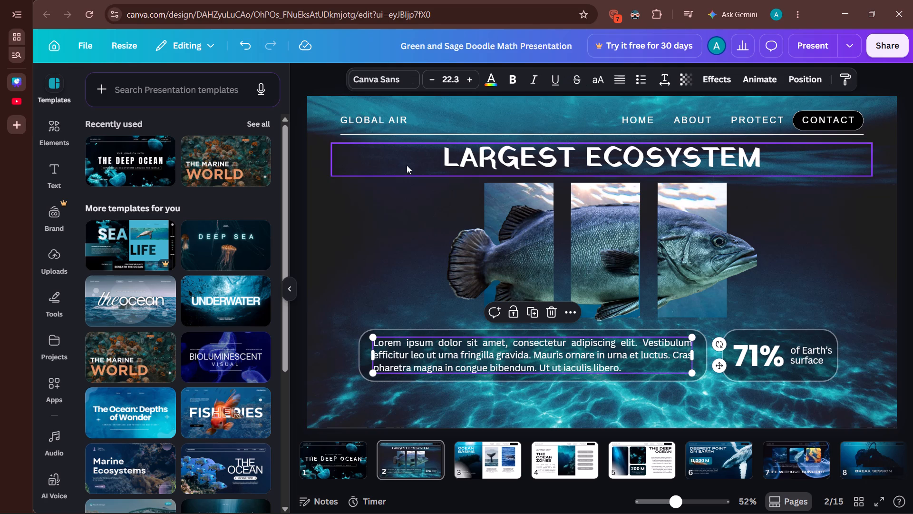
click(397, 79)
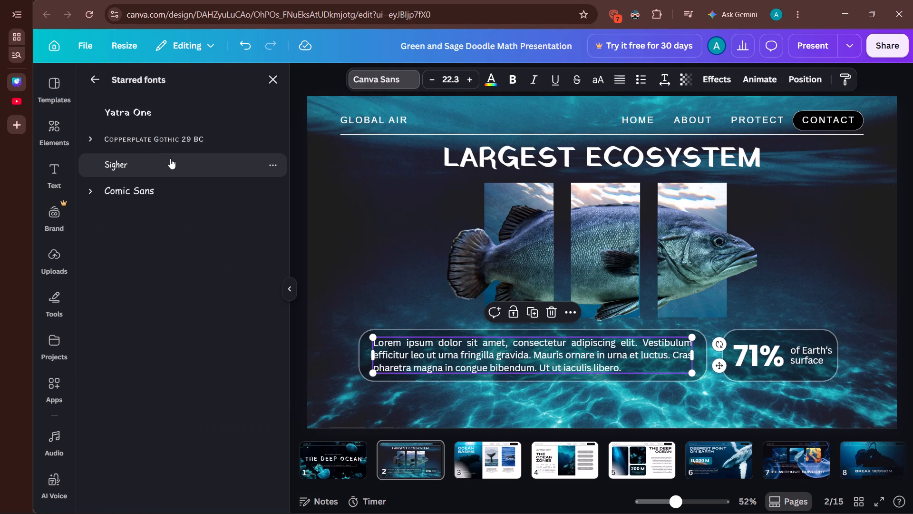
click(169, 159)
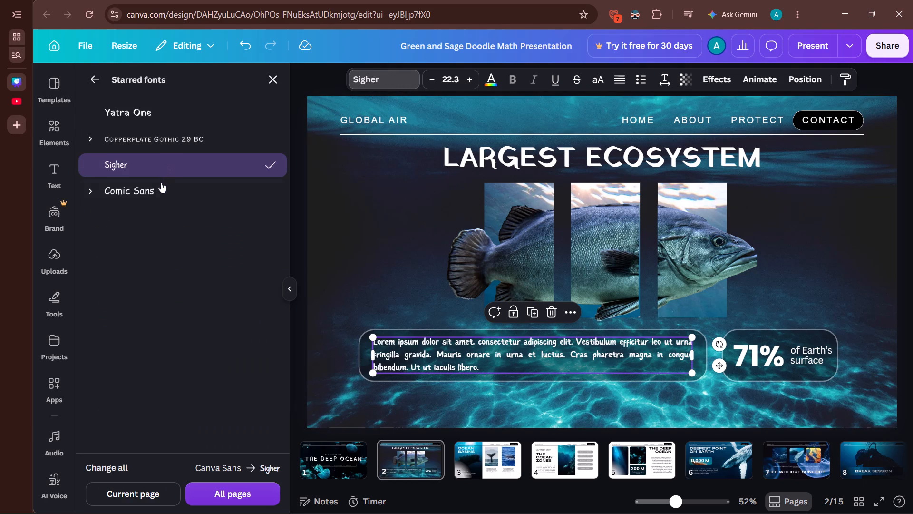
click(161, 185)
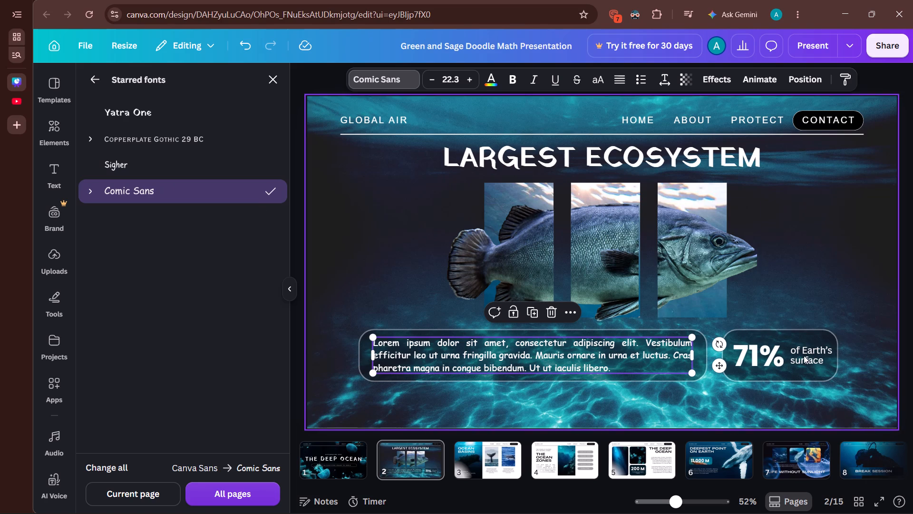
Change the font of the "71%" figure to Sigher and of its "of Earth's surface" caption to Comic Sans.
click(763, 362)
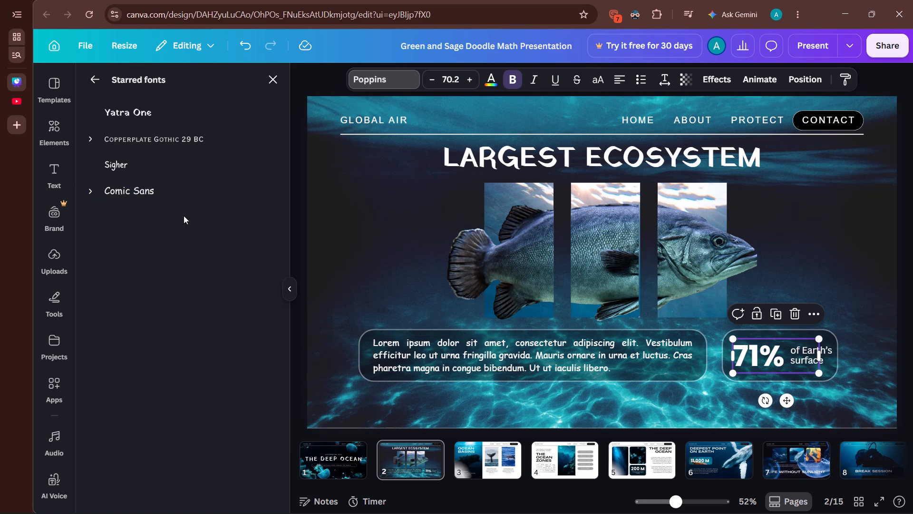
click(170, 163)
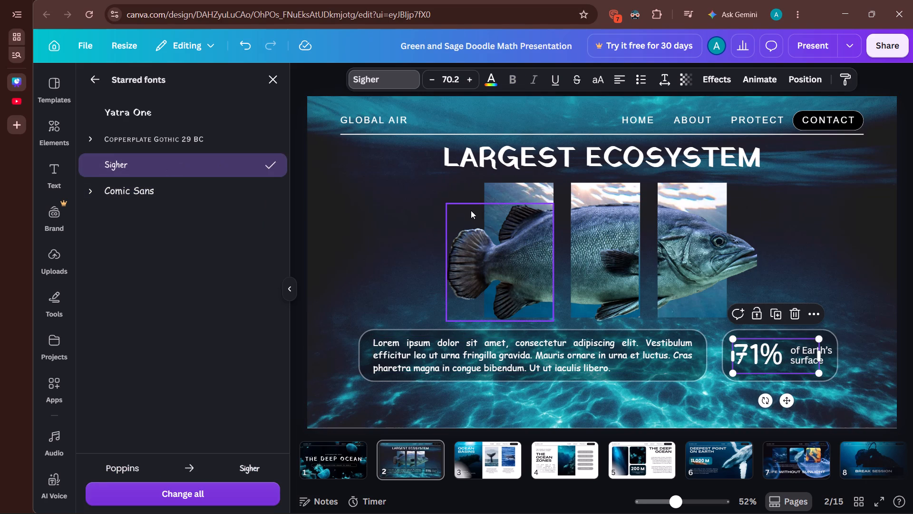
click(809, 365)
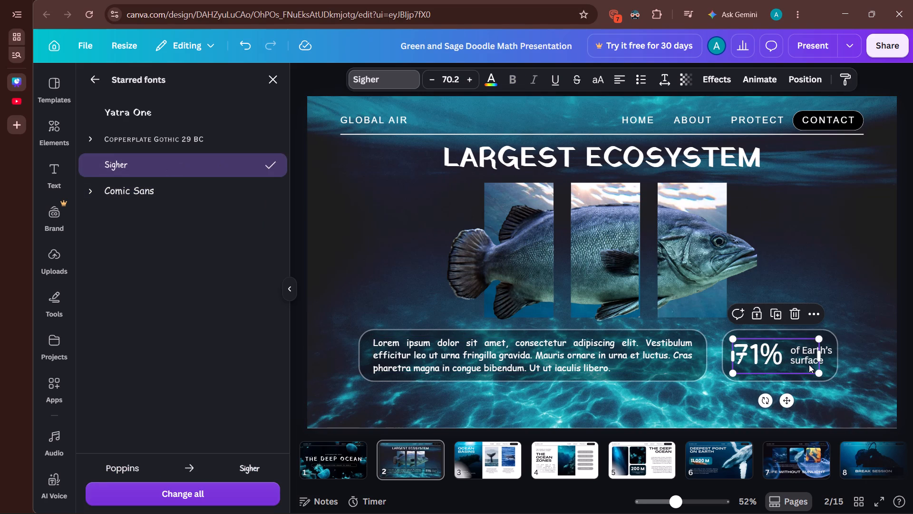
click(173, 203)
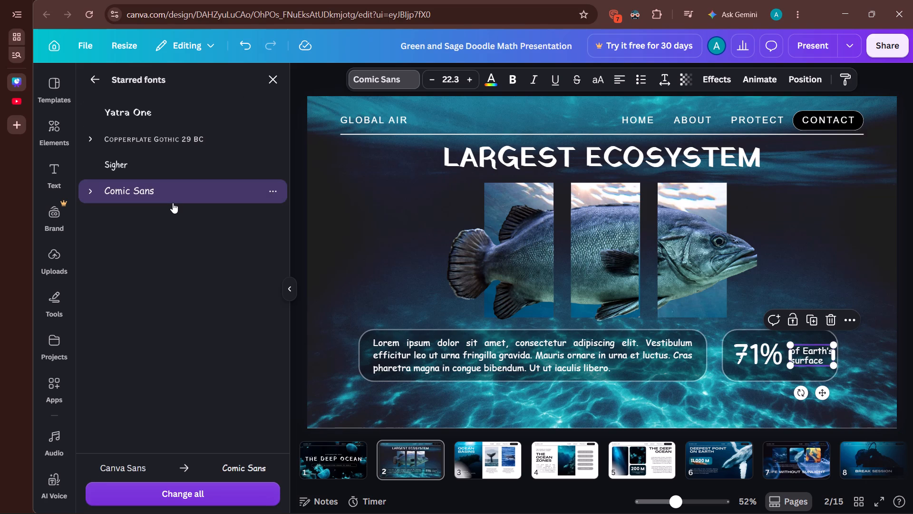
Change the HOME, ABOUT and PROTECT labels in the slide's header to Copperplate Gothic 29 BC Bold.
click(634, 125)
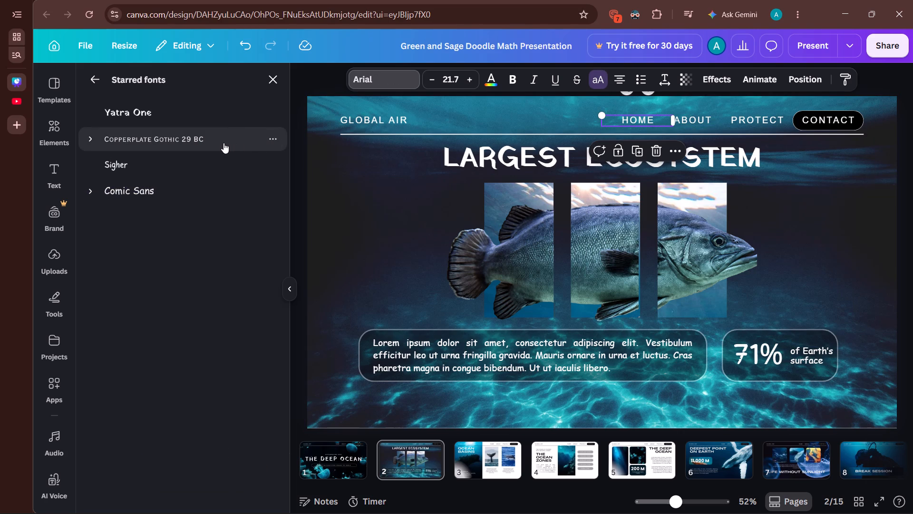
click(223, 143)
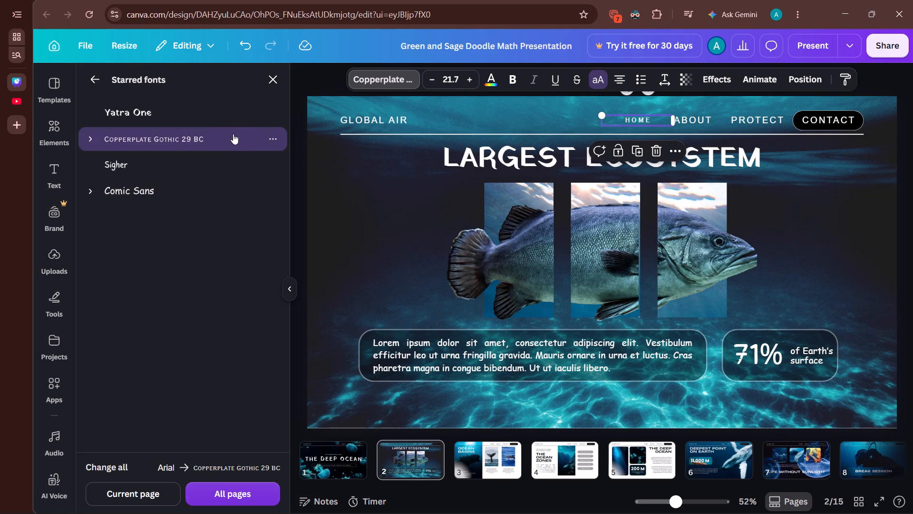
click(96, 134)
click(176, 192)
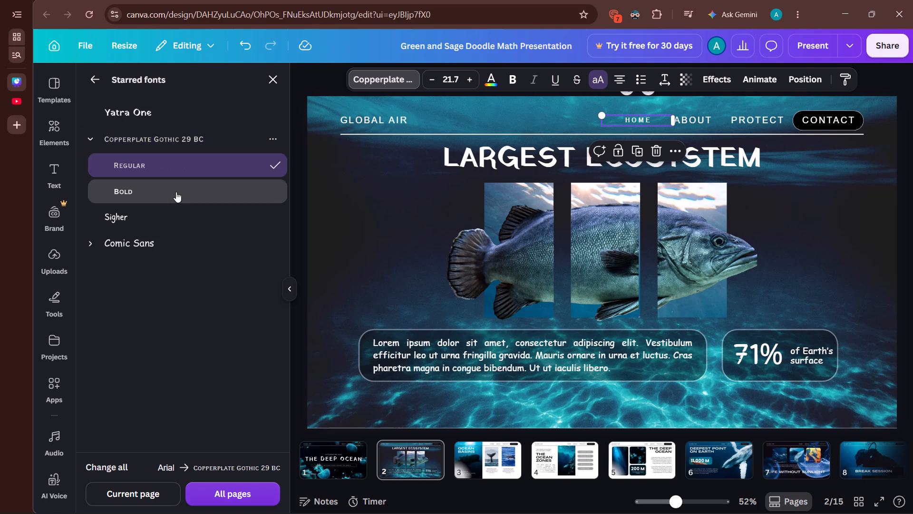
click(684, 119)
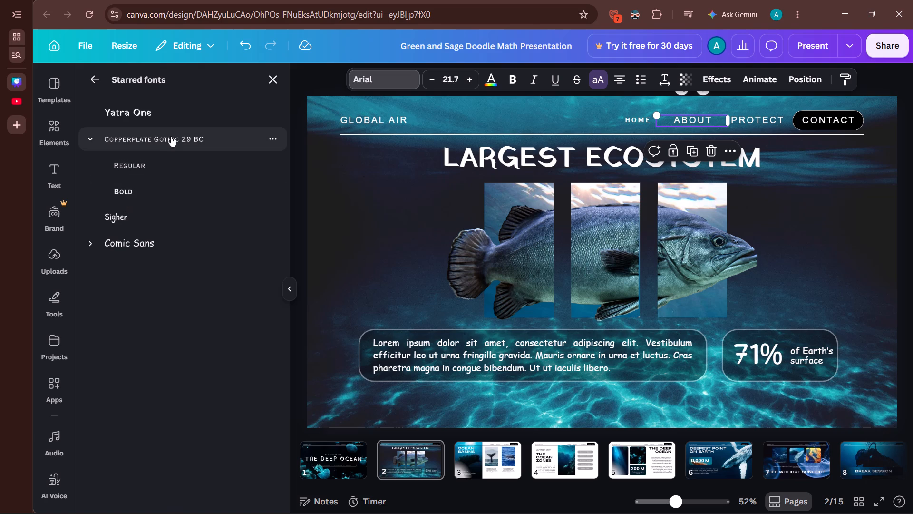
click(171, 136)
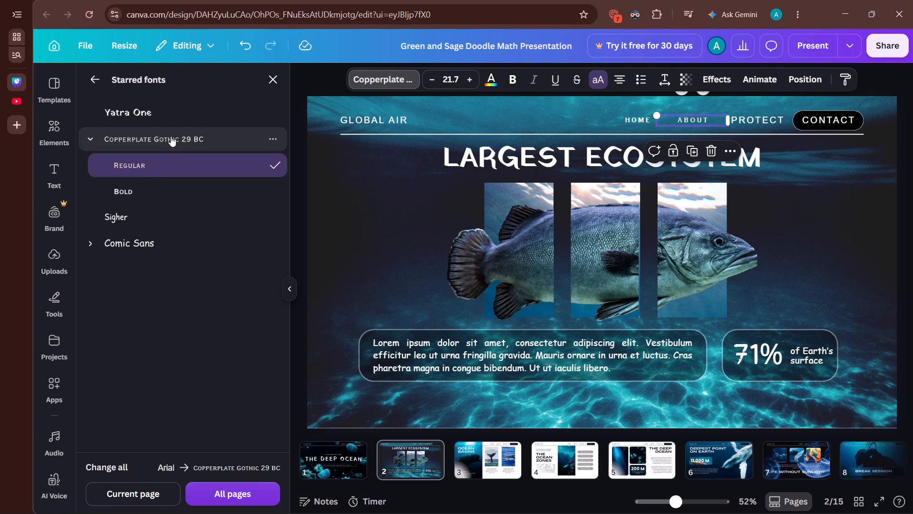
click(141, 187)
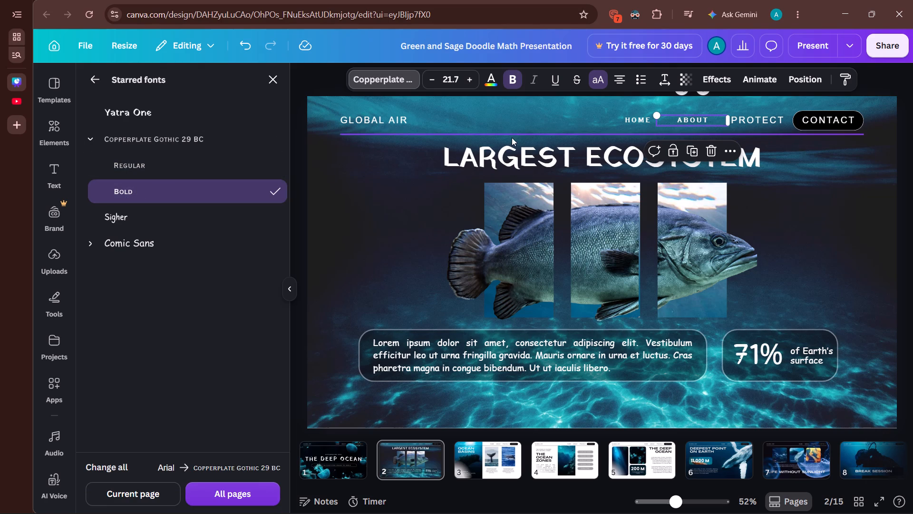
click(743, 121)
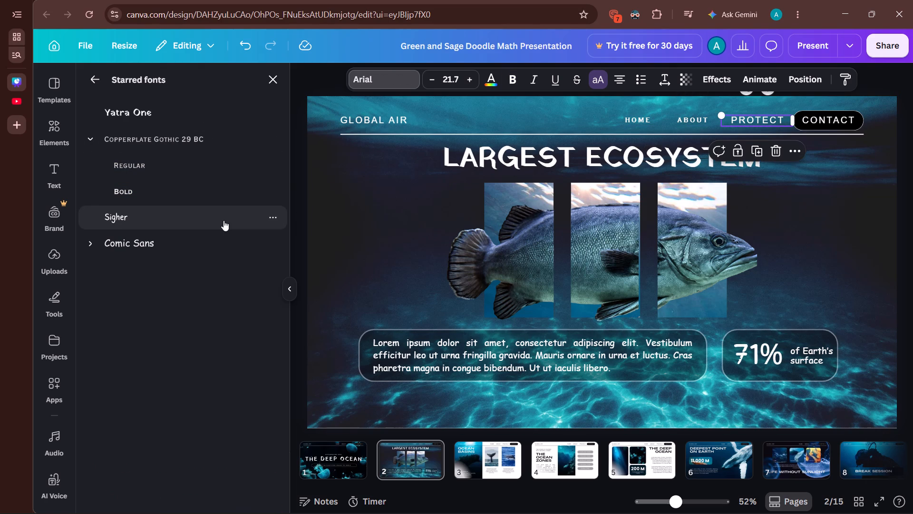
click(168, 186)
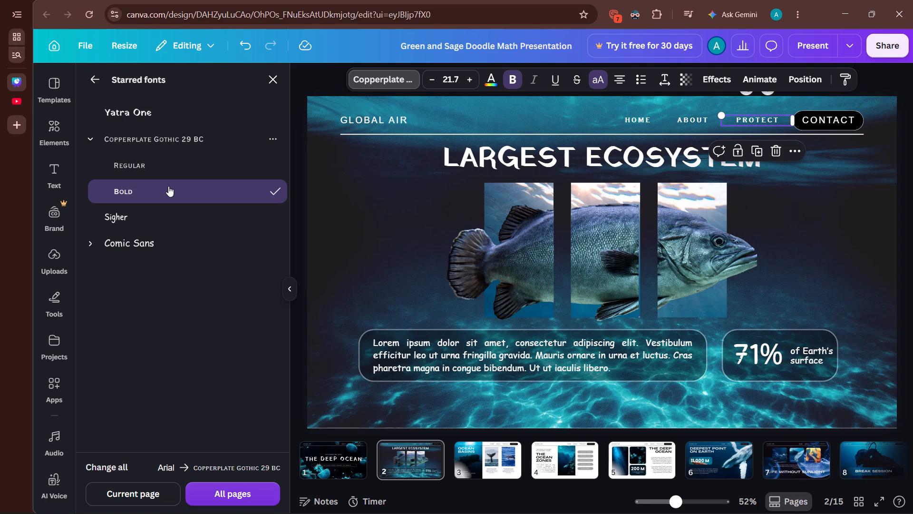
click(848, 197)
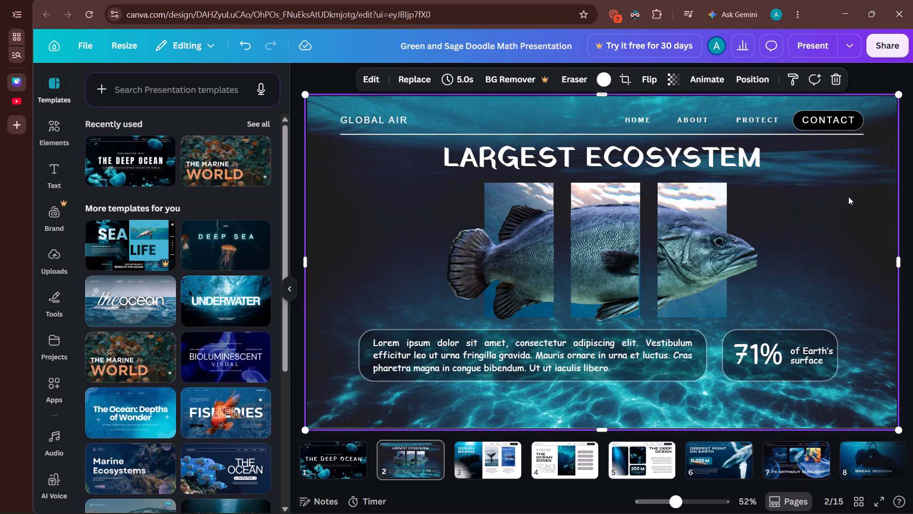
Compare Copperplate Gothic 29 BC and Comic Sans on the header's CONTACT label, keeping Copperplate Gothic 29 BC.
click(808, 120)
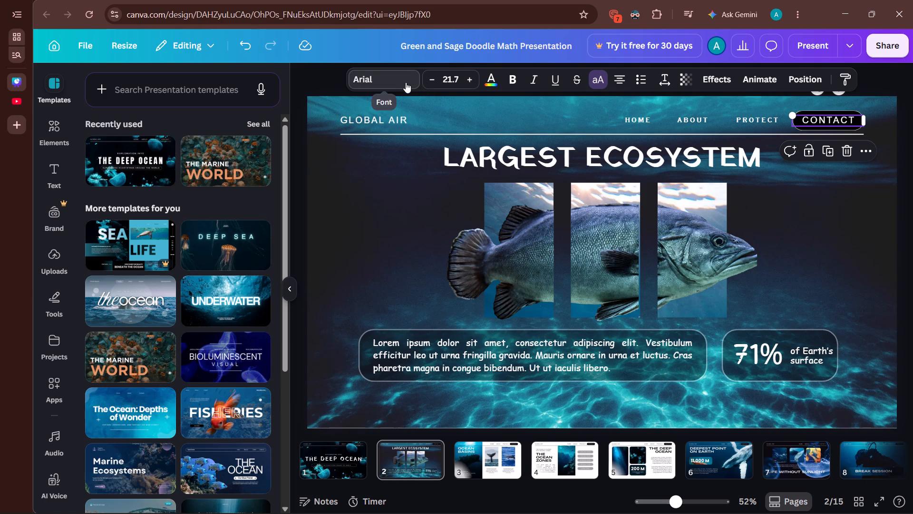
click(406, 82)
drag(141, 188, 158, 155)
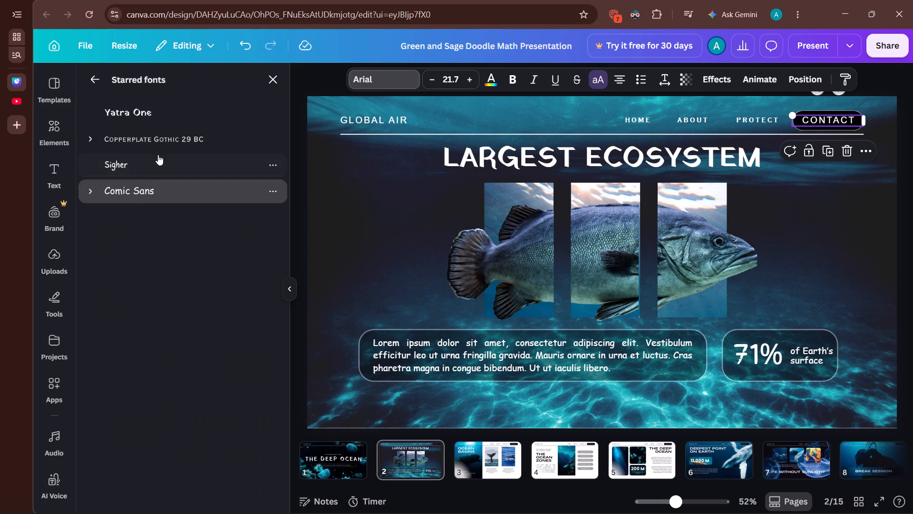
drag(158, 155, 169, 139)
click(169, 139)
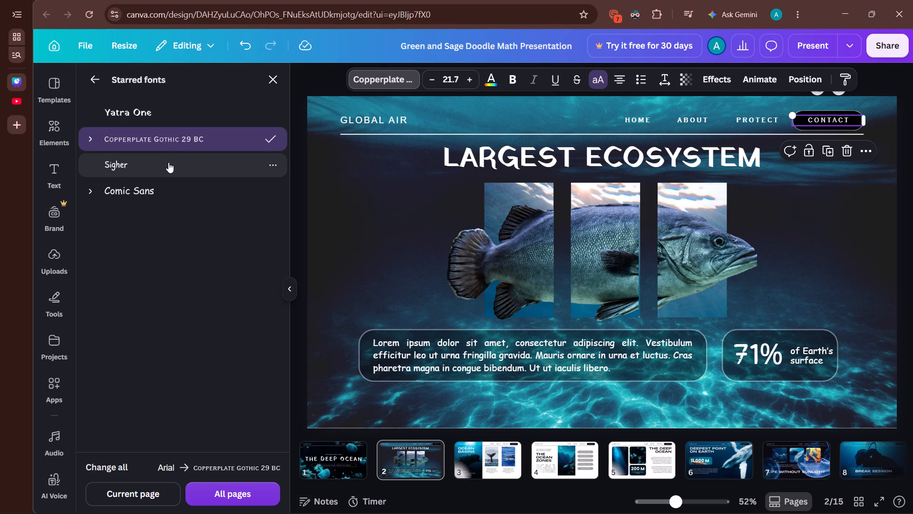
click(158, 183)
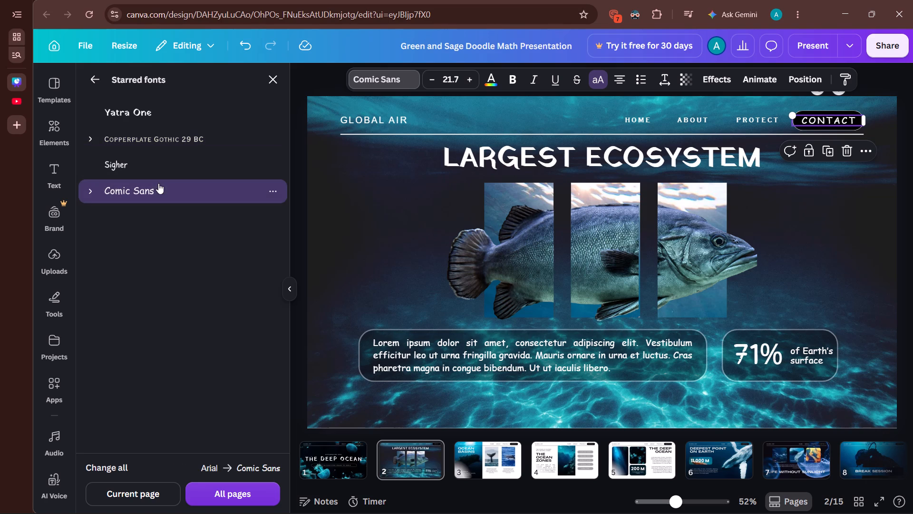
click(228, 130)
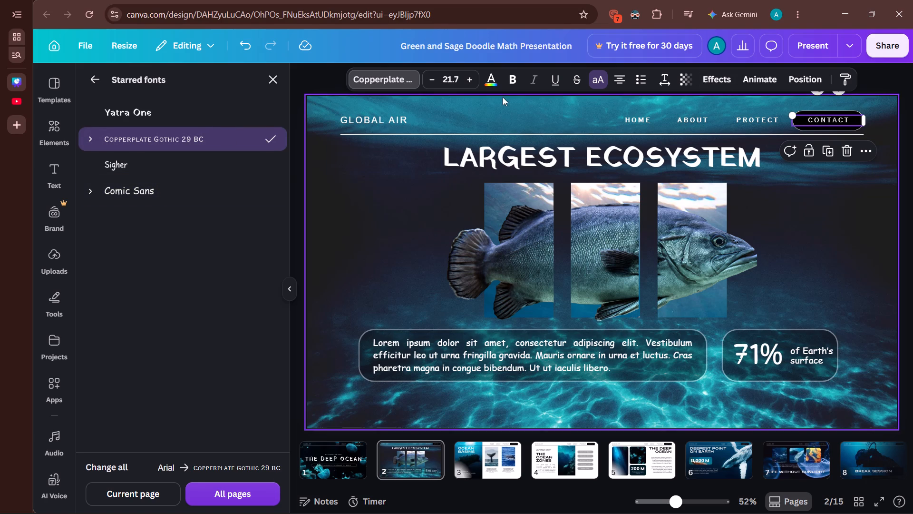
Enlarge the CONTACT label's text to font size 23.7.
triple_click(472, 82)
click(472, 82)
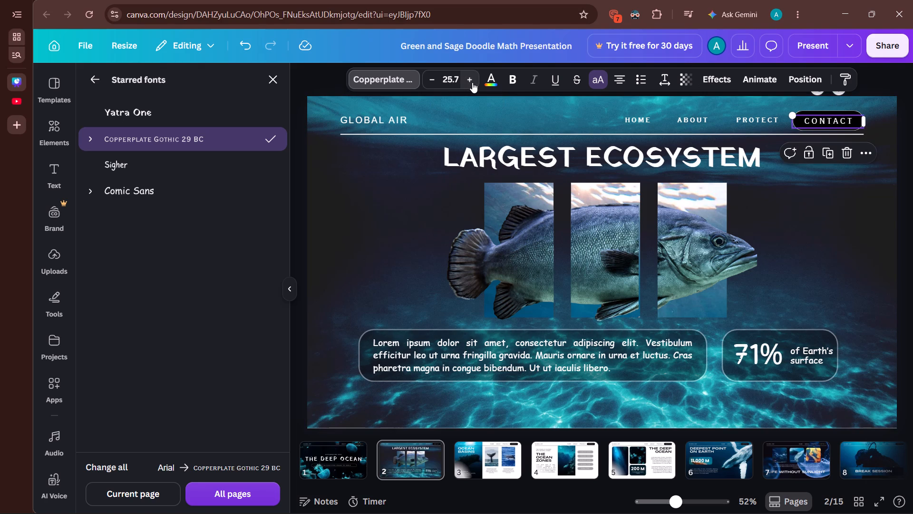
double_click(434, 81)
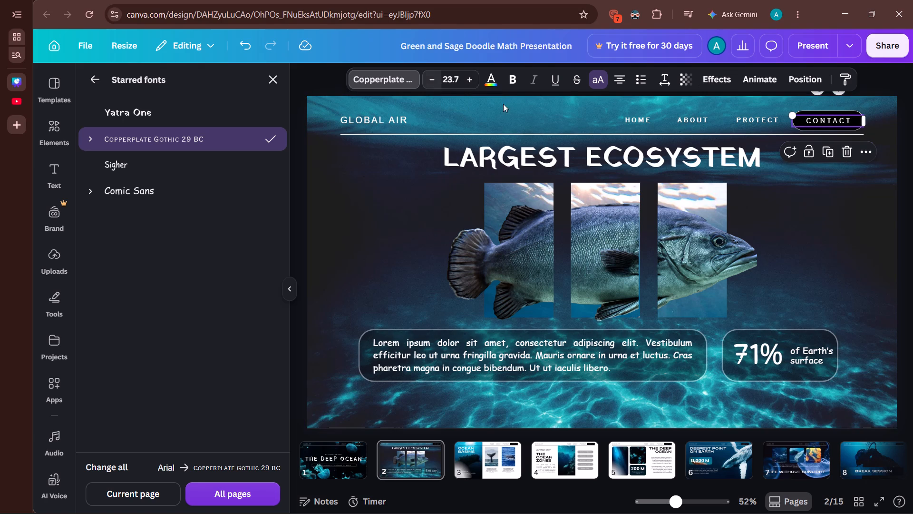
click(835, 269)
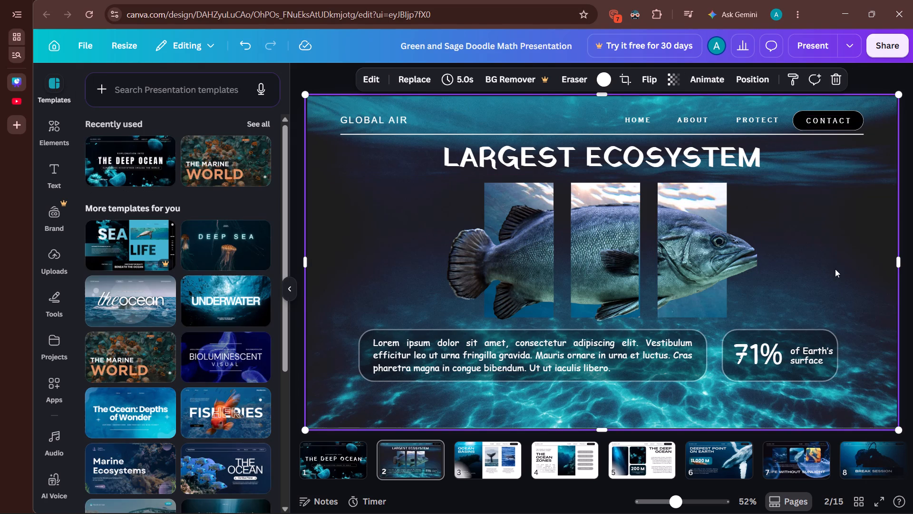
click(909, 263)
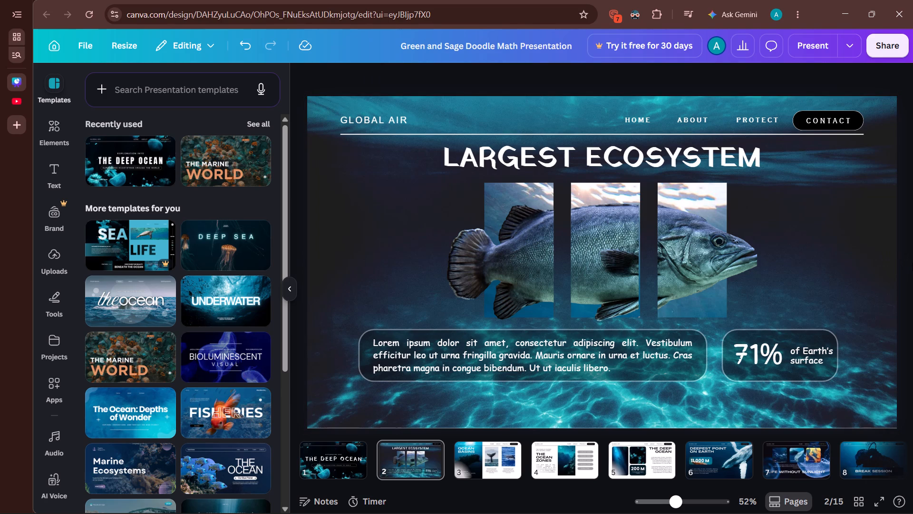
On slide 3, change the "OCEAN BASINS" title's font to Yatra One and set its size to 64.
key(Right)
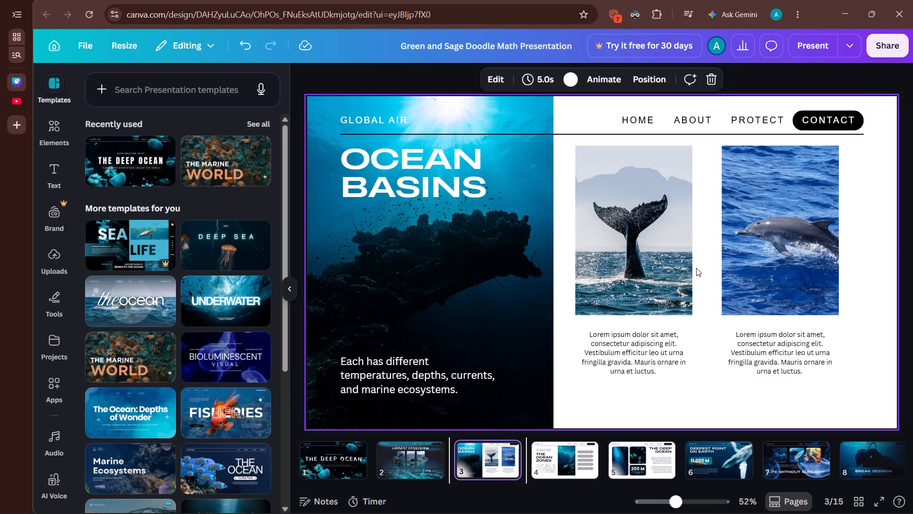
click(451, 177)
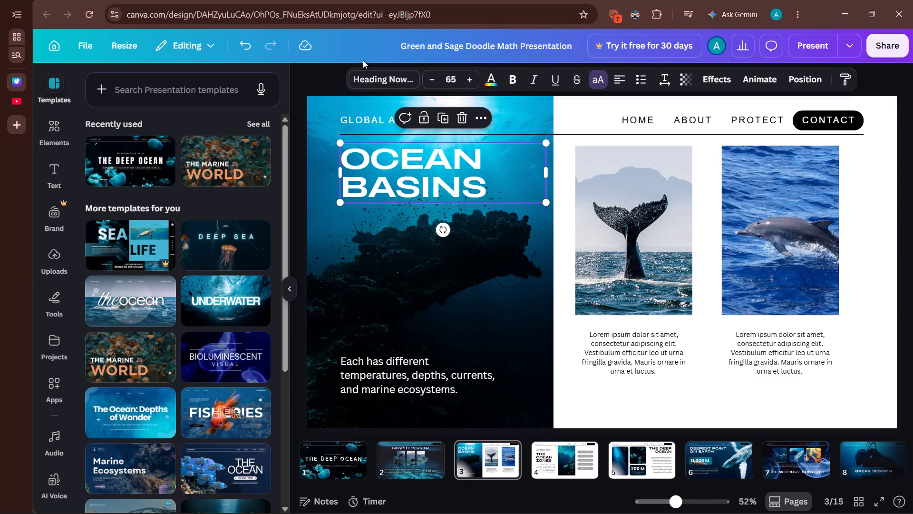
click(375, 76)
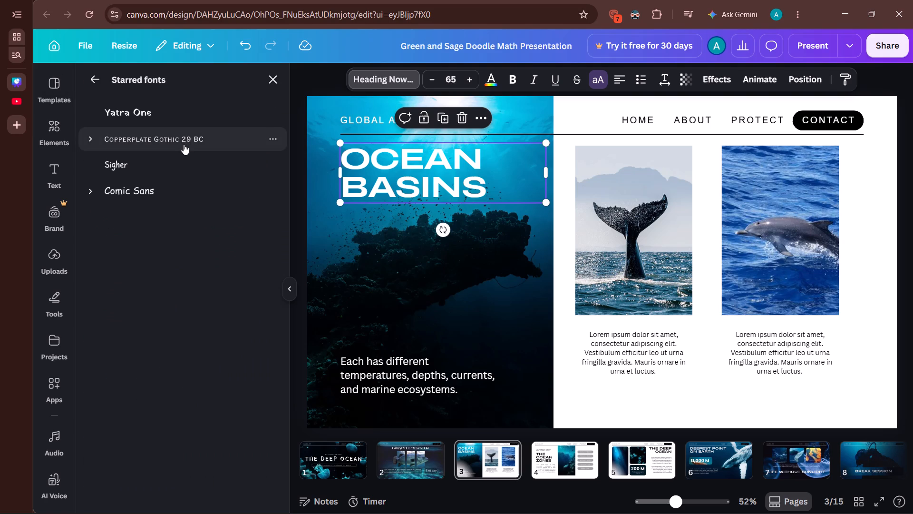
click(168, 123)
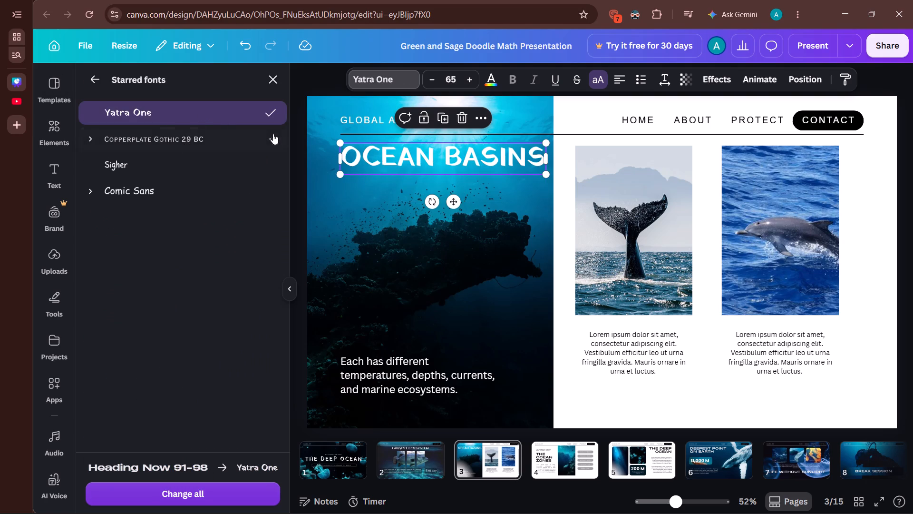
click(430, 84)
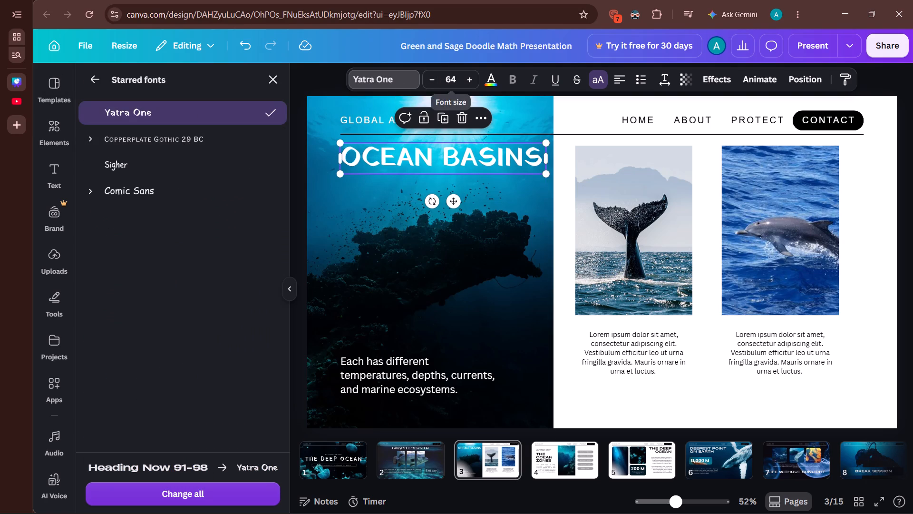
click(476, 262)
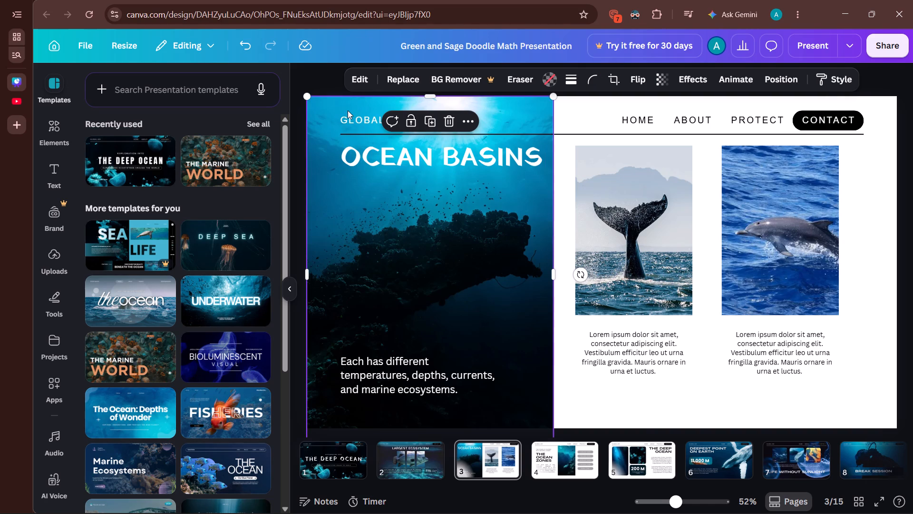
Change the font of the "GLOBAL AIR" label in slide 3's header to Copperplate Gothic 29 BC.
click(350, 114)
click(356, 118)
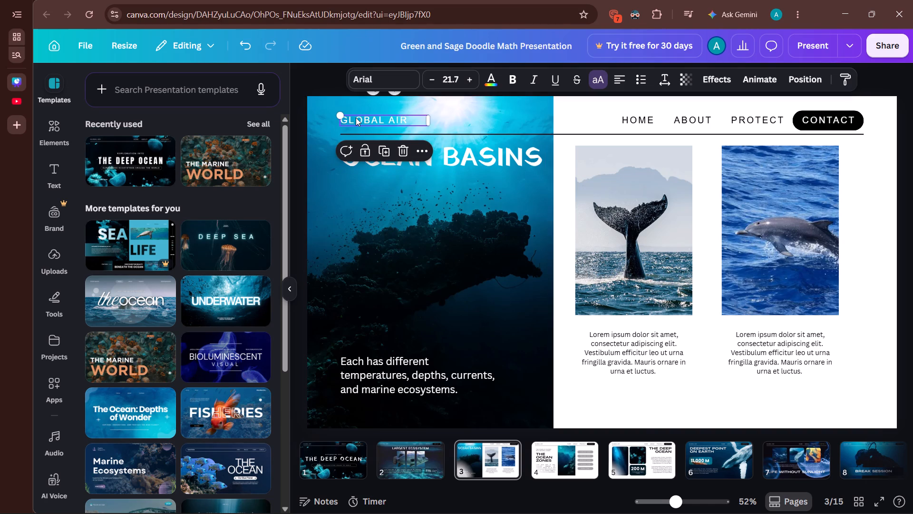
click(392, 73)
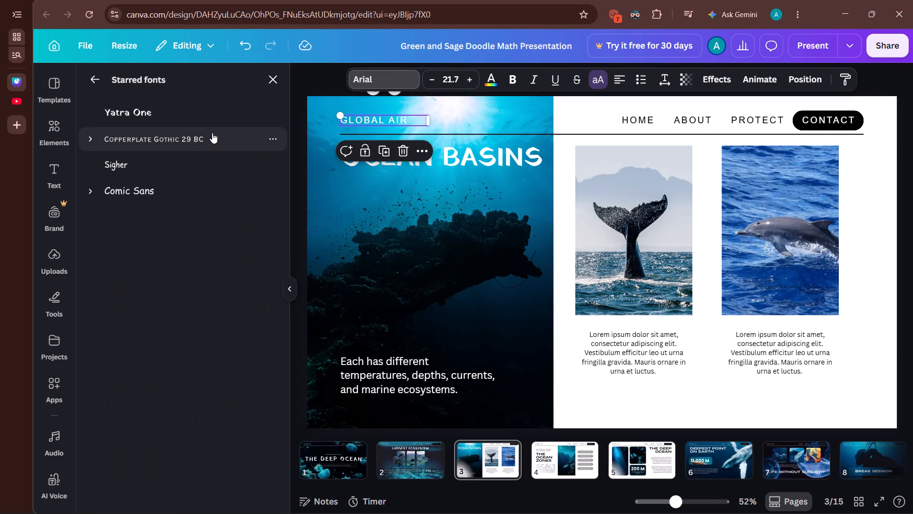
click(212, 133)
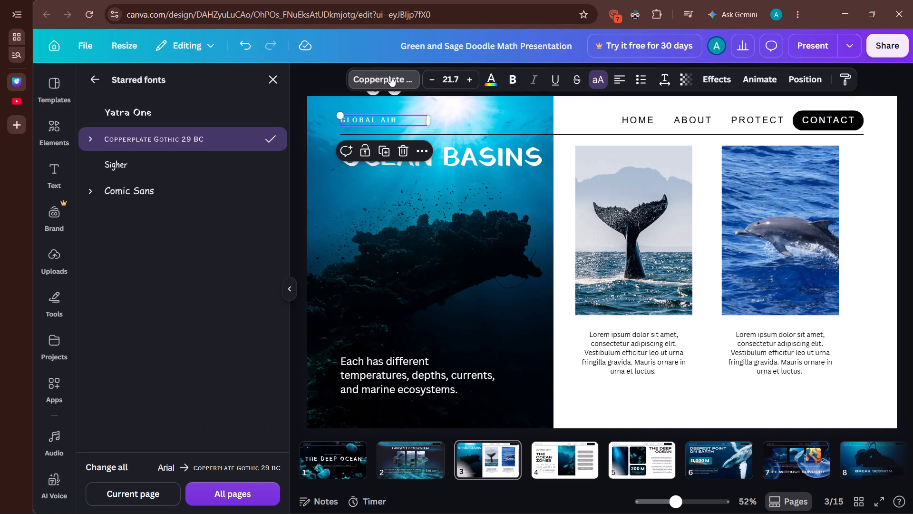
click(484, 213)
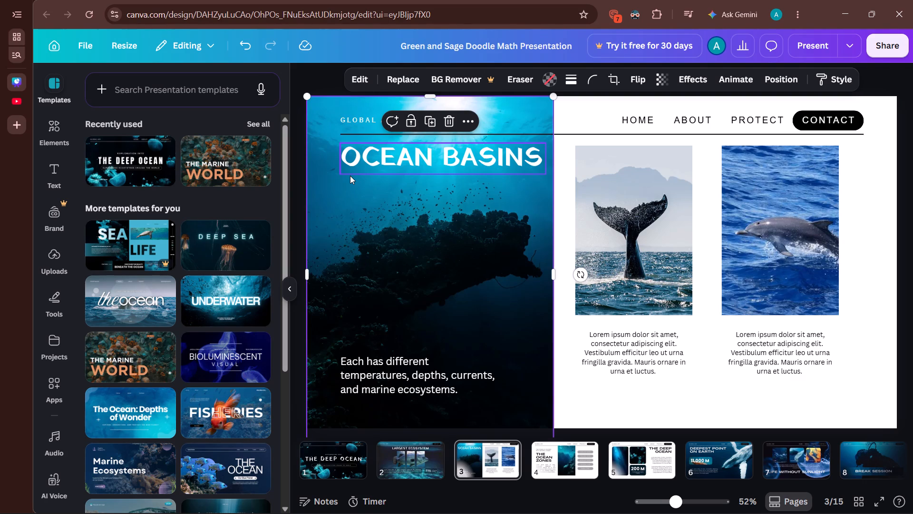
click(496, 224)
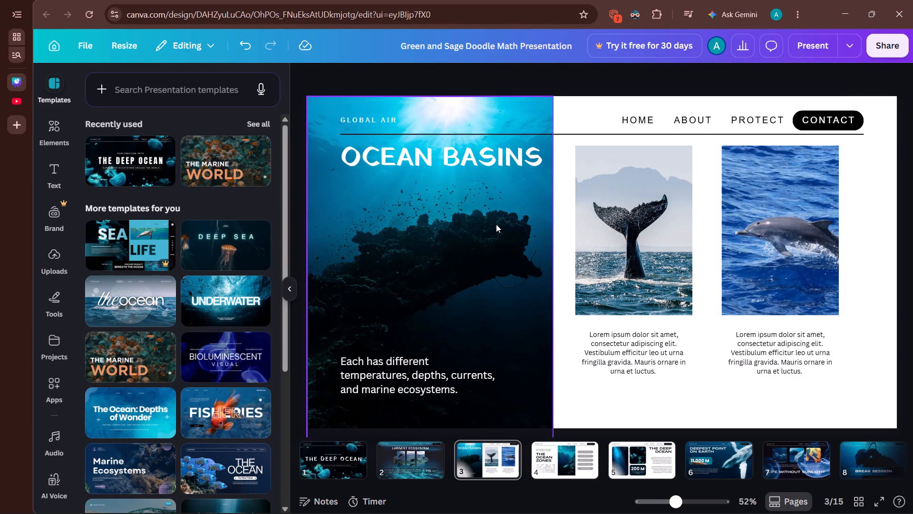
Look through the text layouts of slides 4 to 6 and return to slide 3.
key(Right)
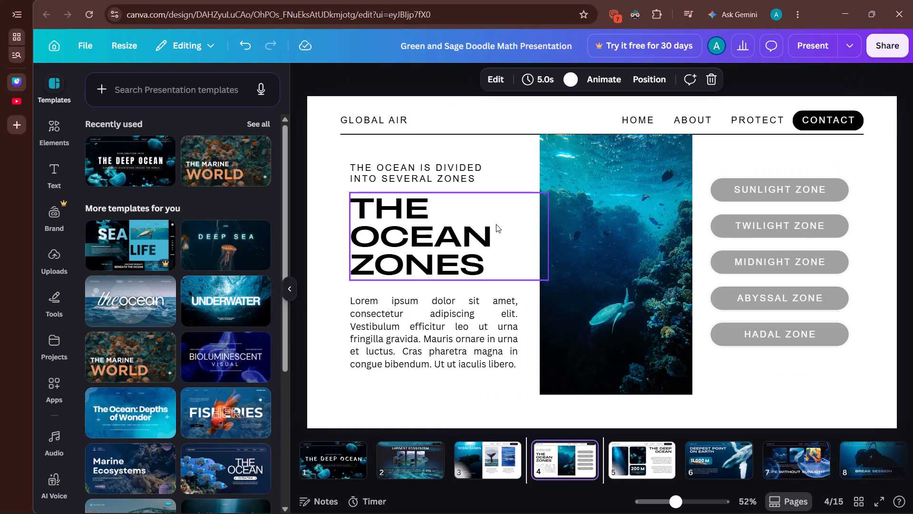
key(Right)
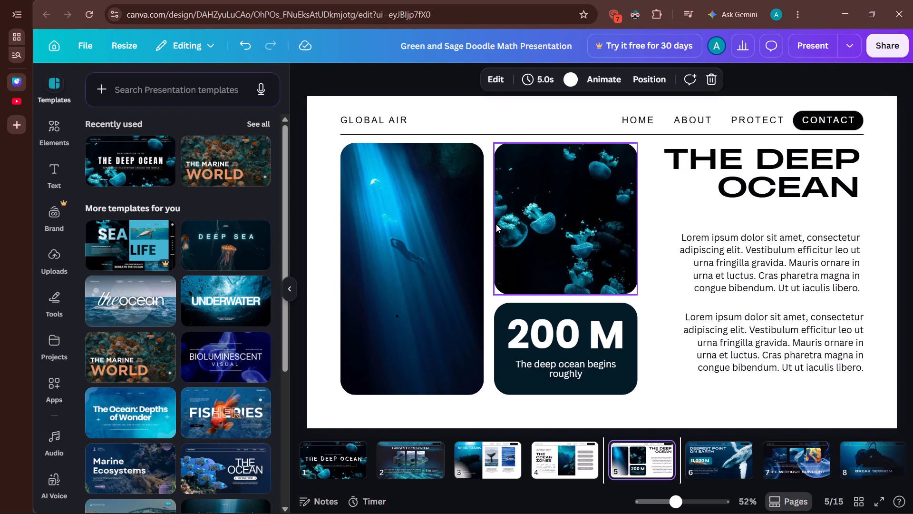
key(Right)
click(496, 224)
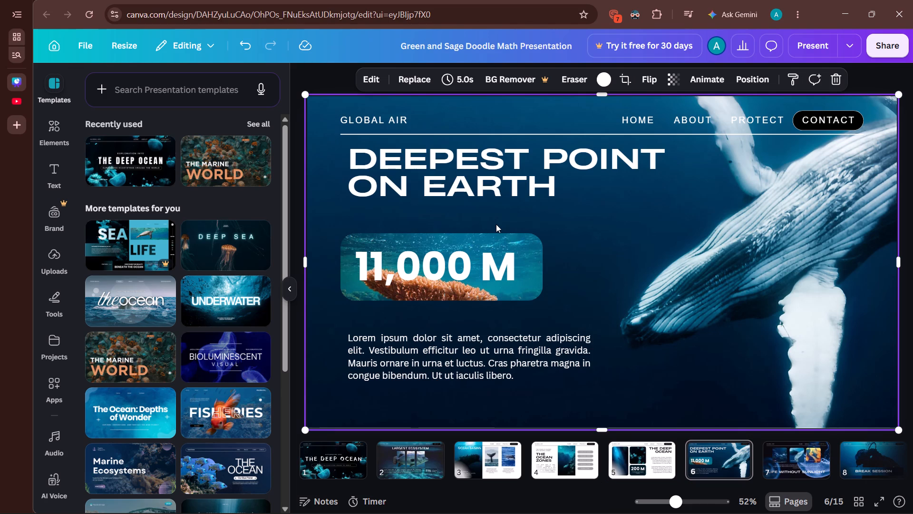
key(Left)
key(Left)
key(Left)
key(Left)
key(Right)
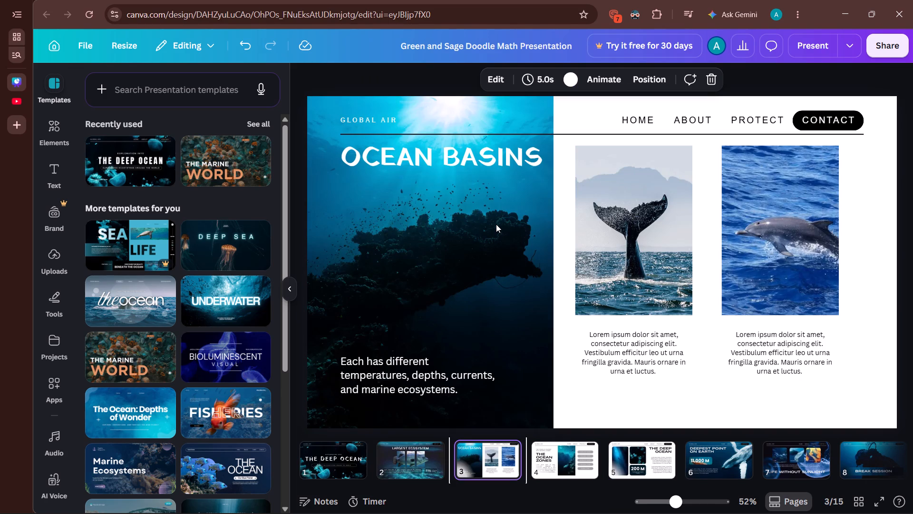
Change the captions under slide 3's whale tail and dolphin photos to Comic Sans.
click(605, 374)
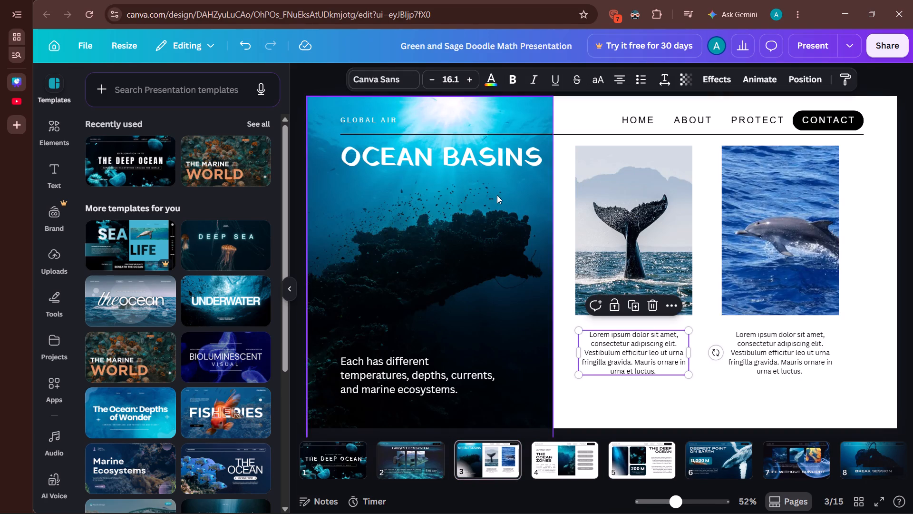
click(370, 81)
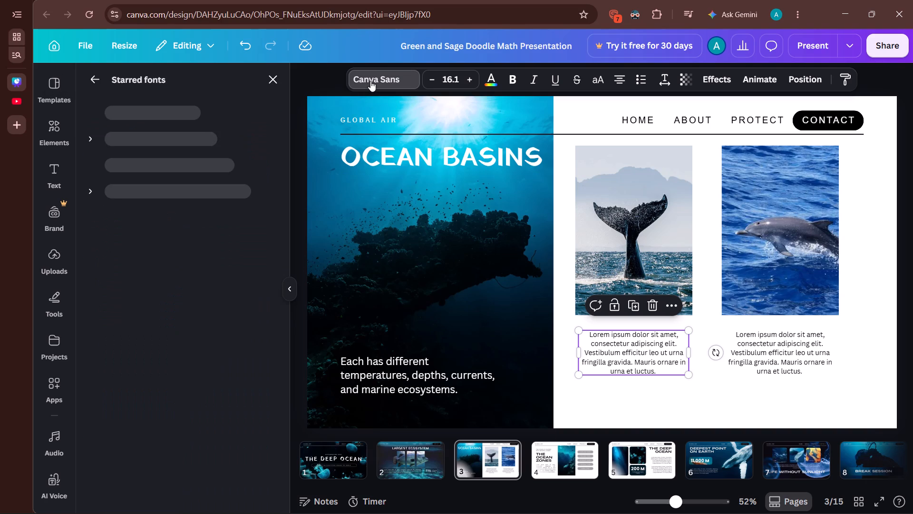
click(160, 199)
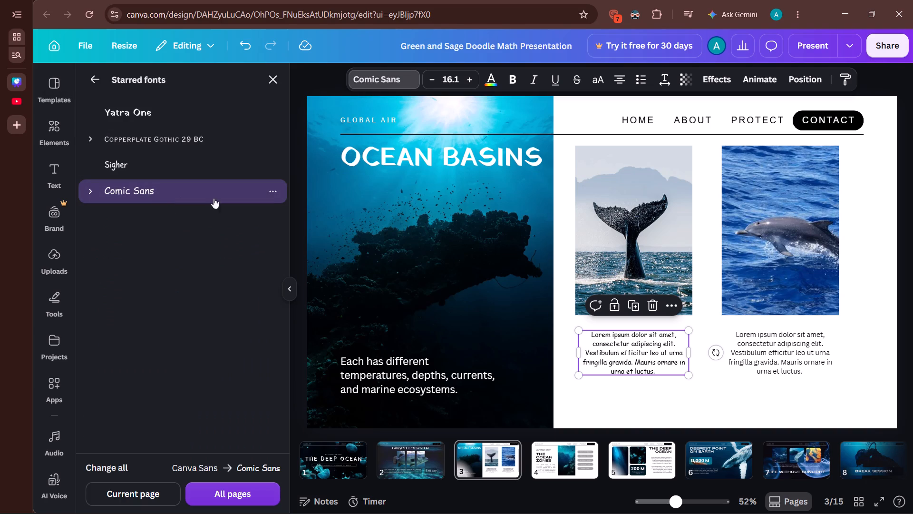
click(765, 363)
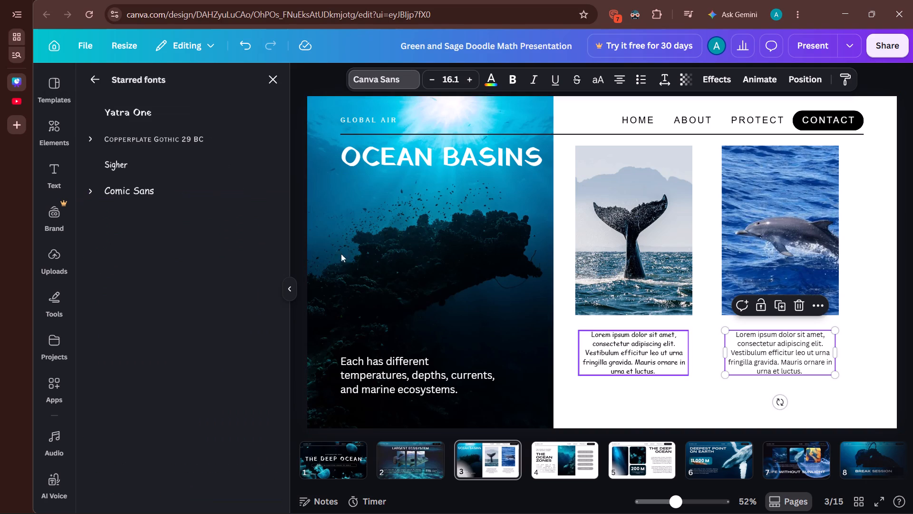
click(172, 194)
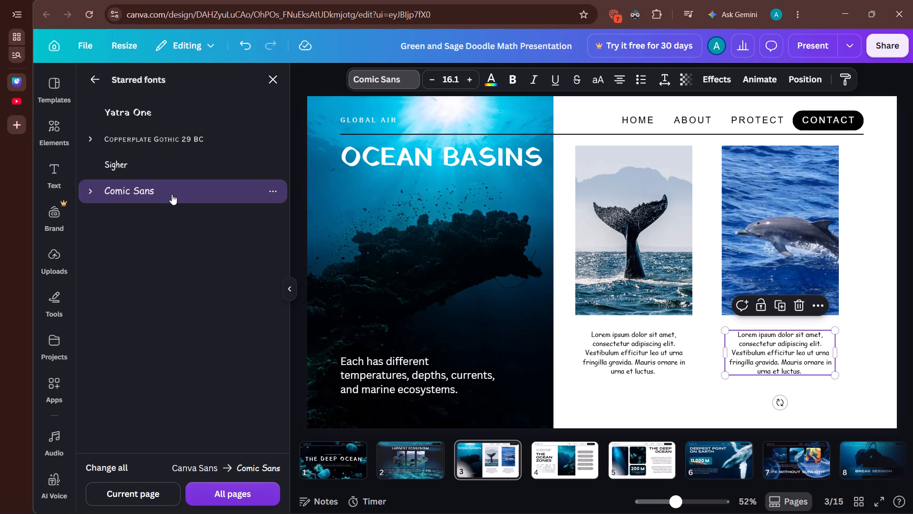
click(389, 217)
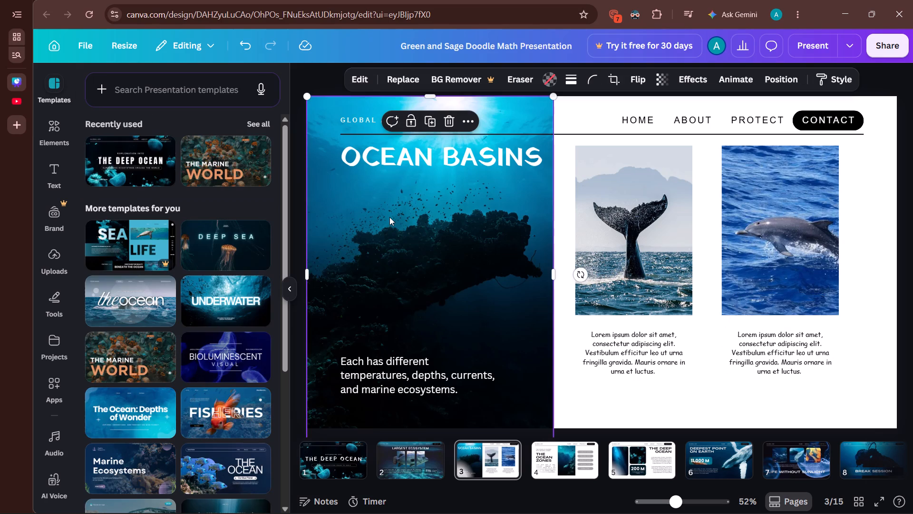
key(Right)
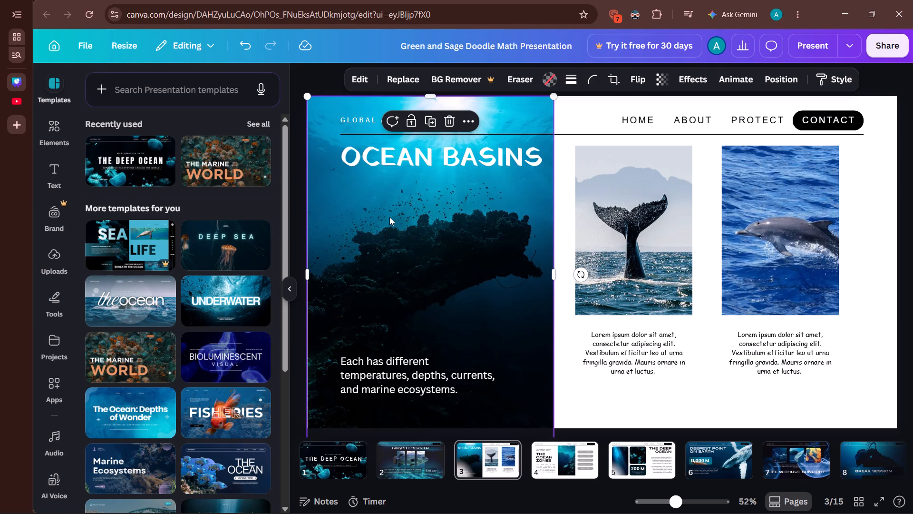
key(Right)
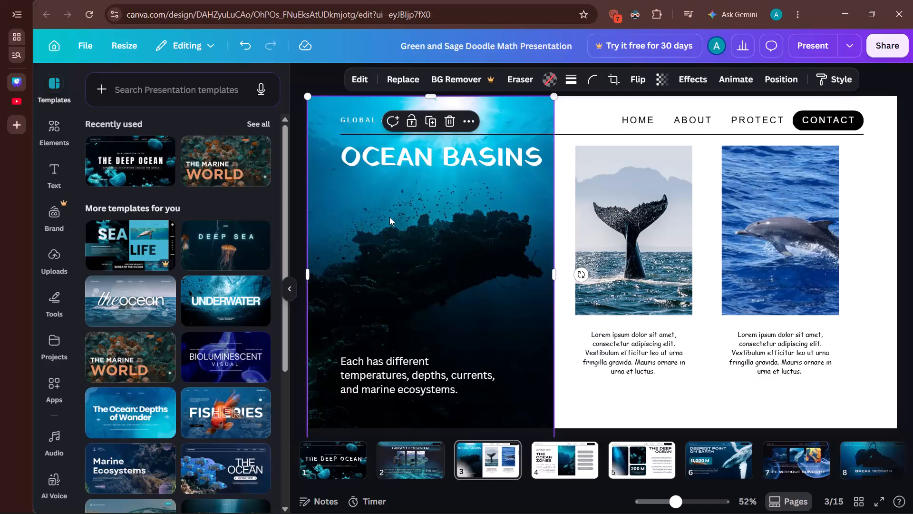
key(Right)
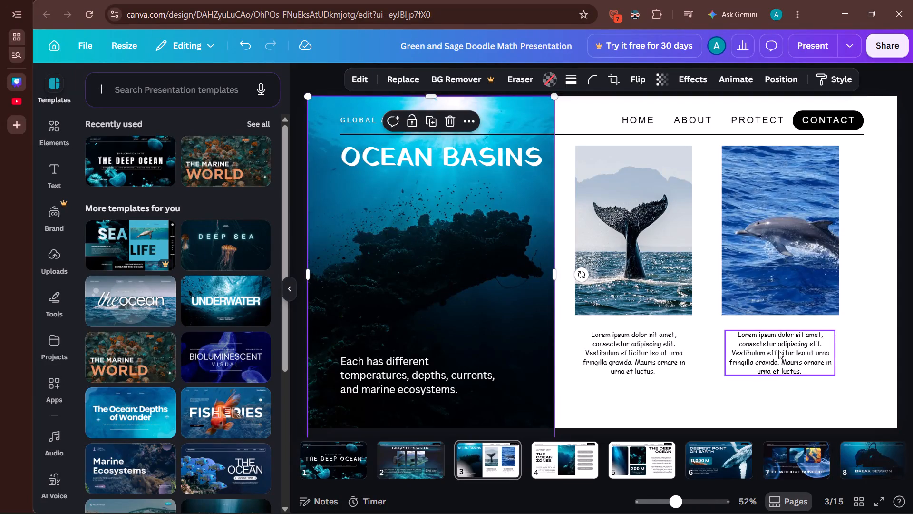
Change the HOME label in slide 3's header to Copperplate Gothic 29 BC Bold at font size 25.7.
click(644, 117)
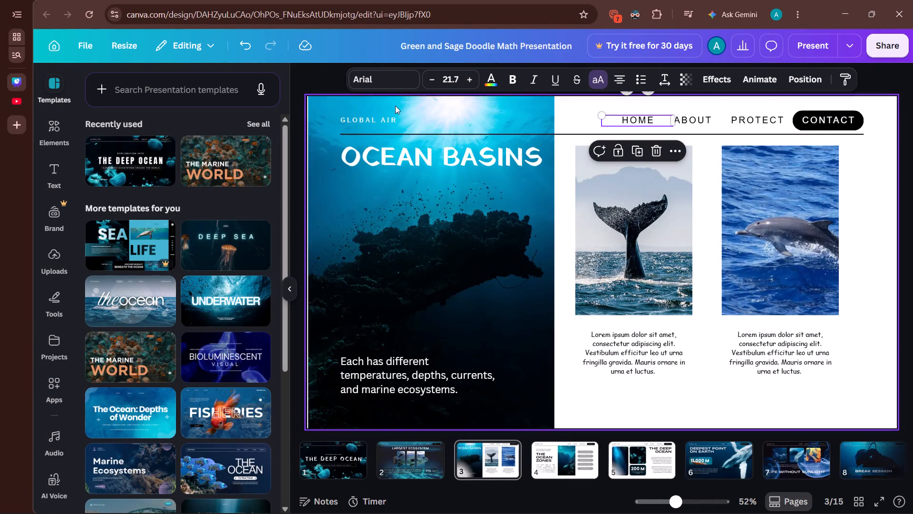
click(387, 78)
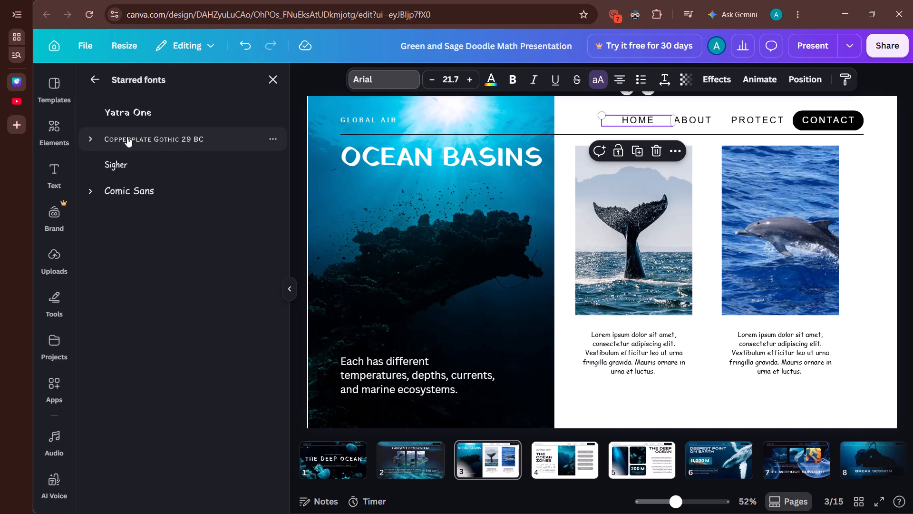
click(127, 137)
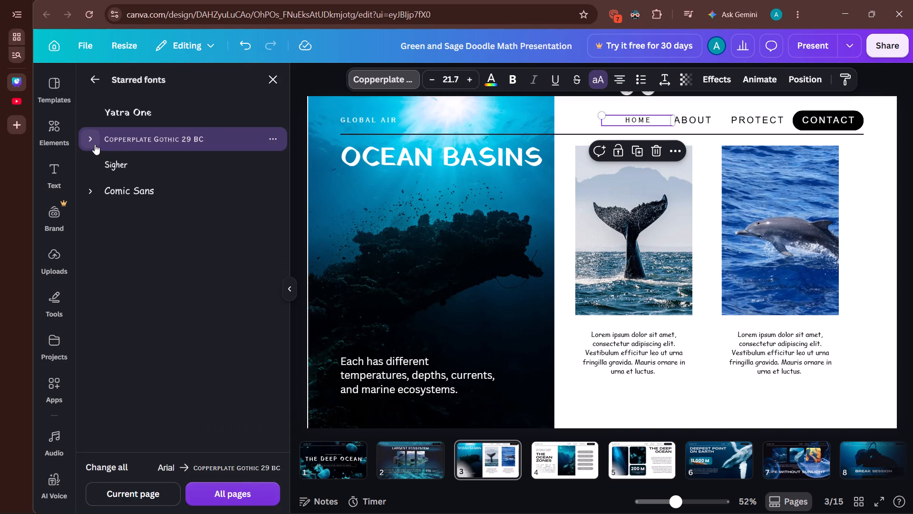
click(95, 144)
click(140, 184)
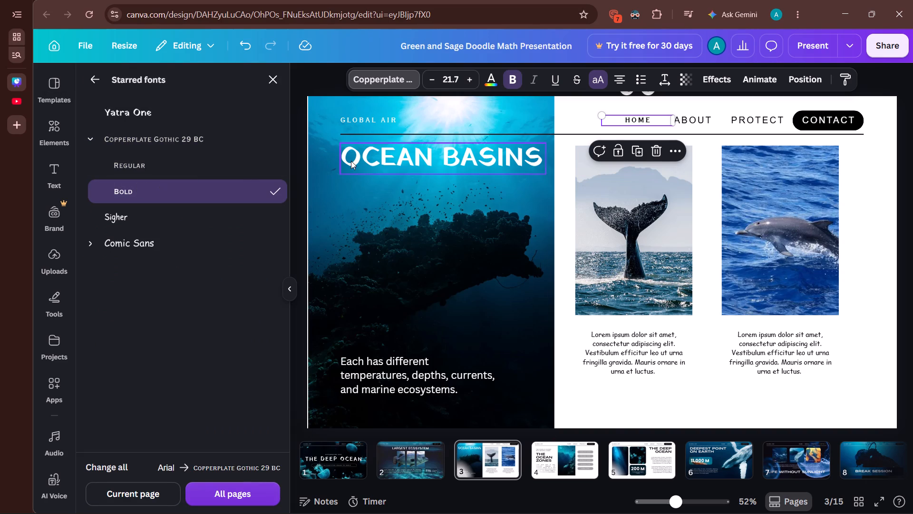
triple_click(467, 82)
click(467, 82)
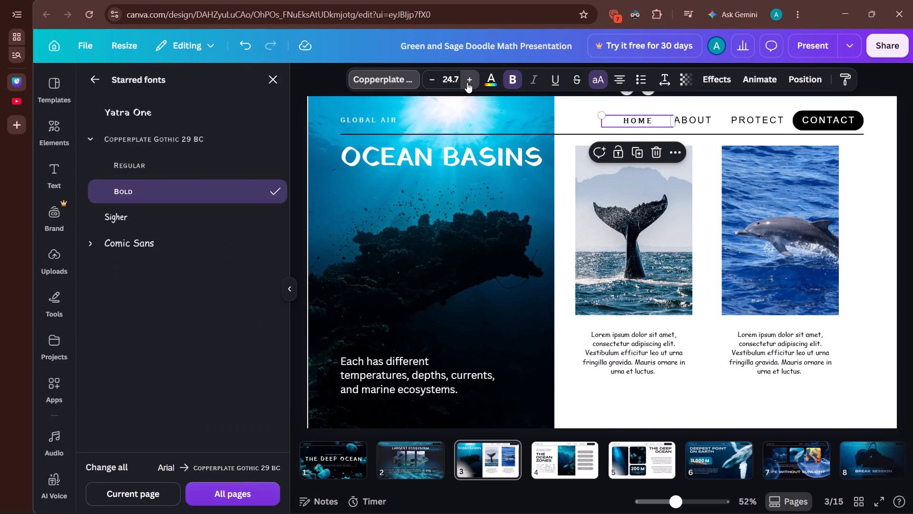
Change the ABOUT label in slide 3's header to Copperplate Gothic 29 BC Bold at font size 25.7.
click(694, 126)
click(179, 190)
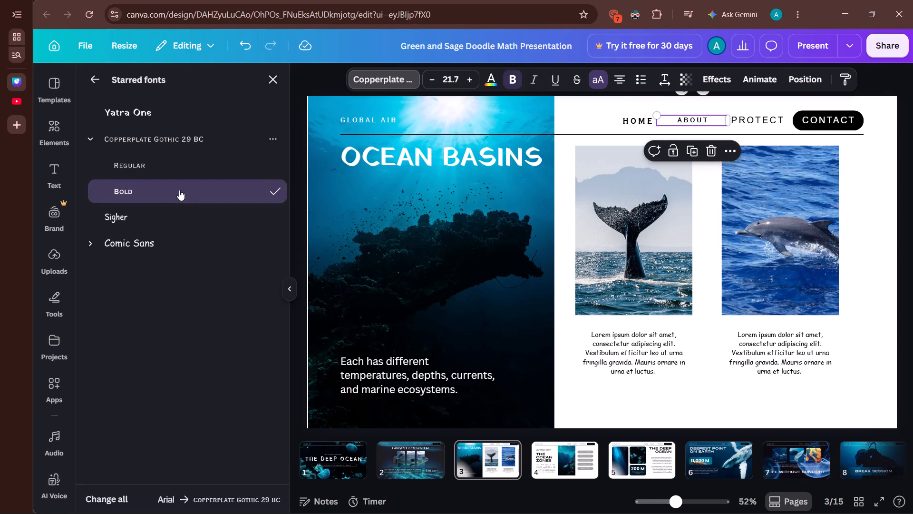
triple_click(472, 79)
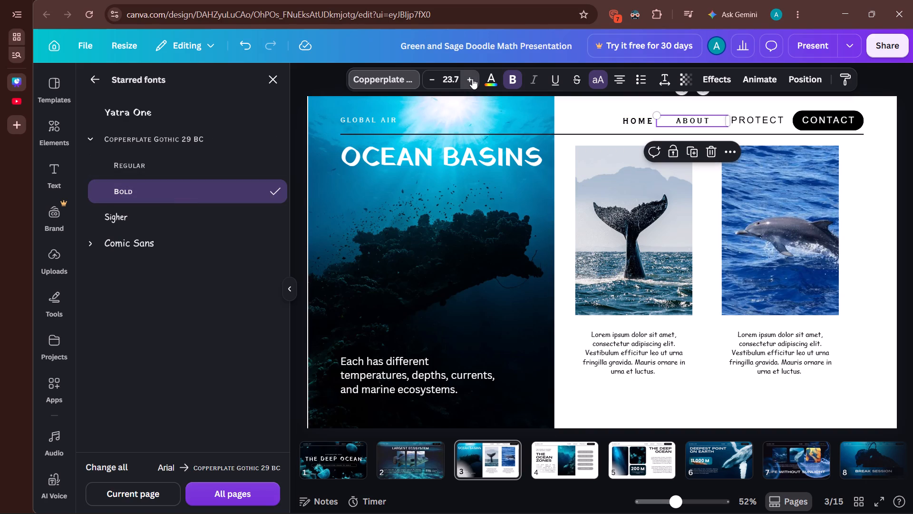
click(472, 79)
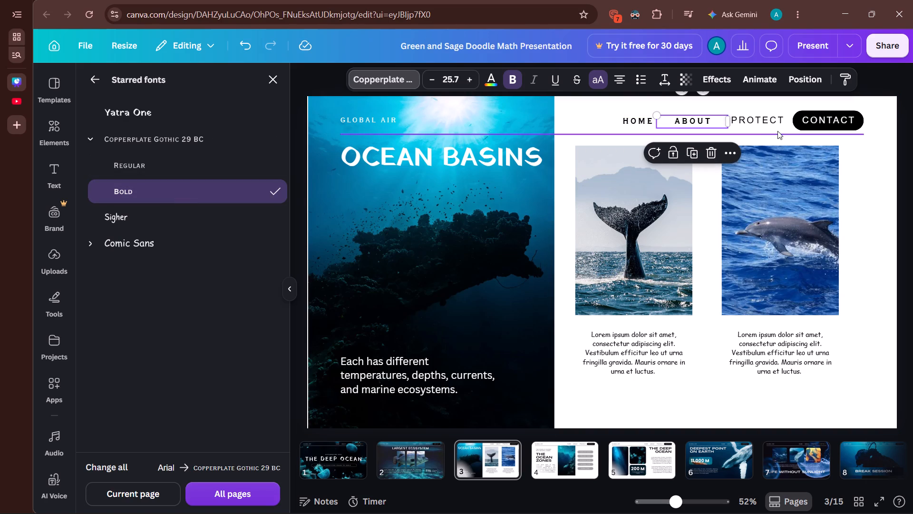
Change the PROTECT label in slide 3's header to Copperplate Gothic 29 BC Bold.
click(750, 113)
click(753, 118)
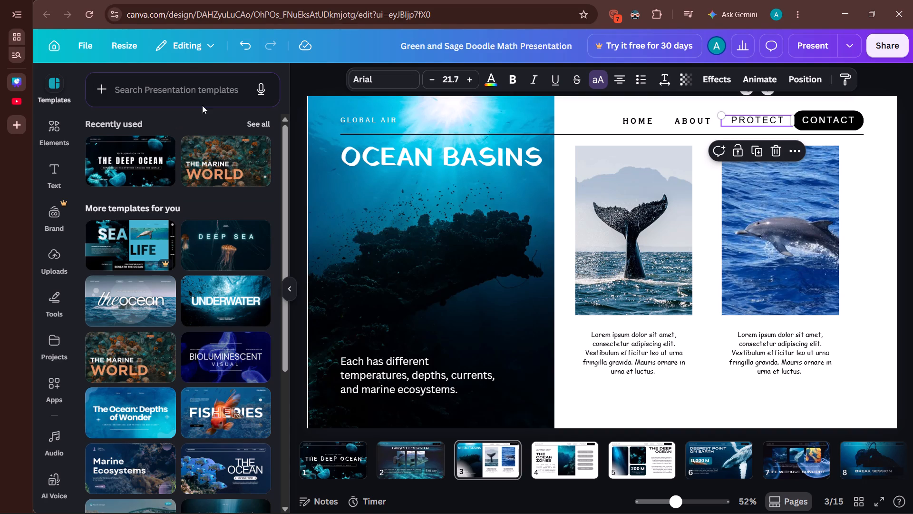
click(370, 77)
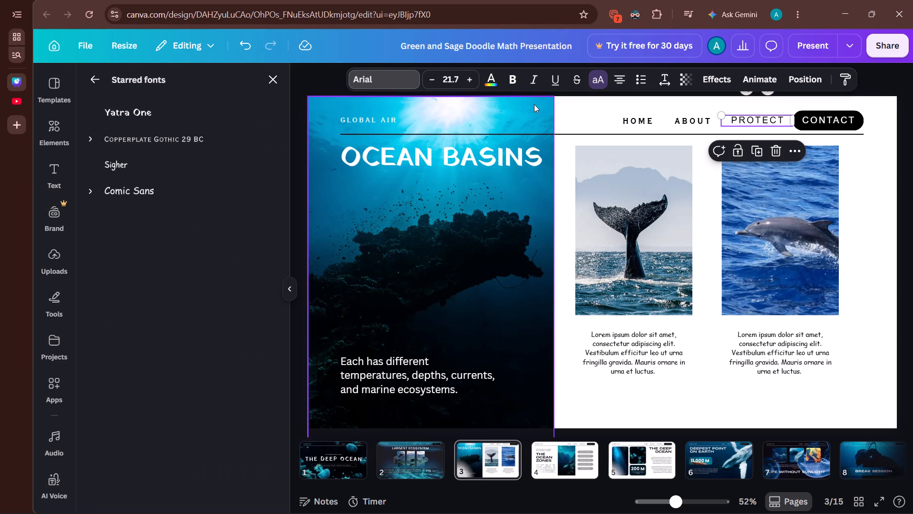
click(216, 146)
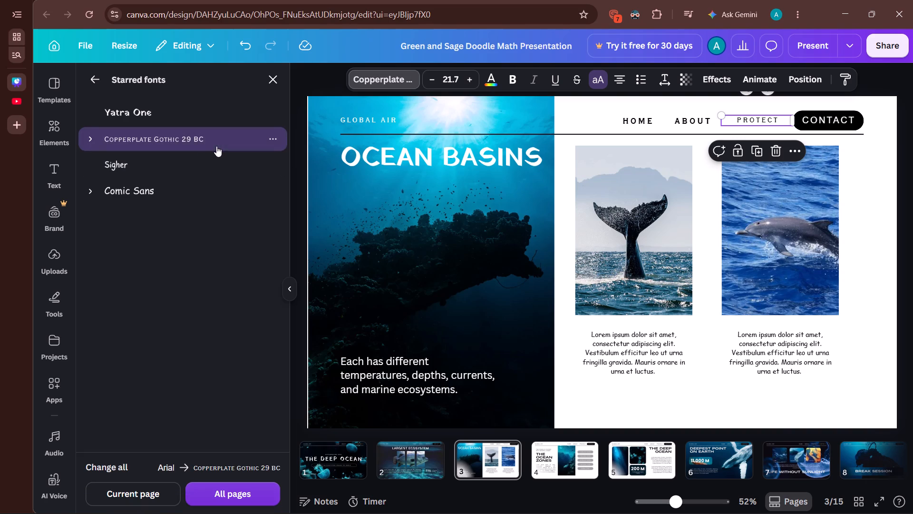
click(92, 139)
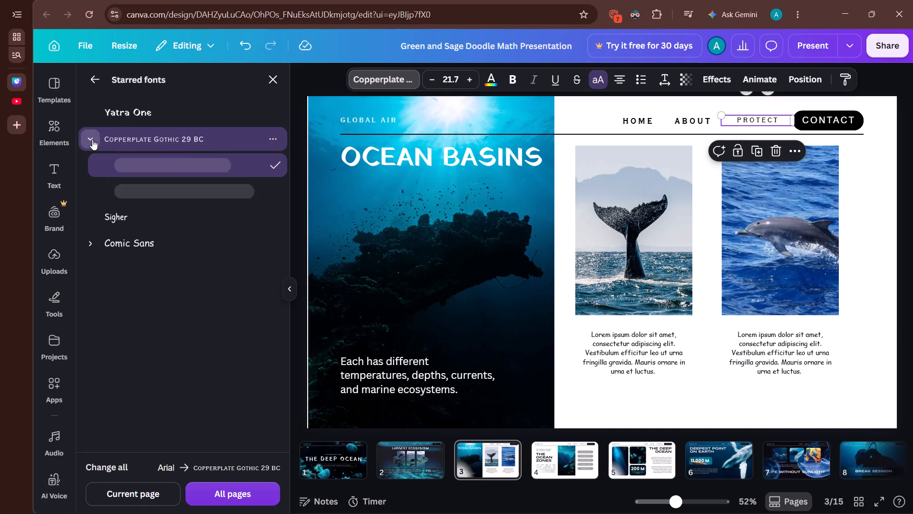
click(149, 185)
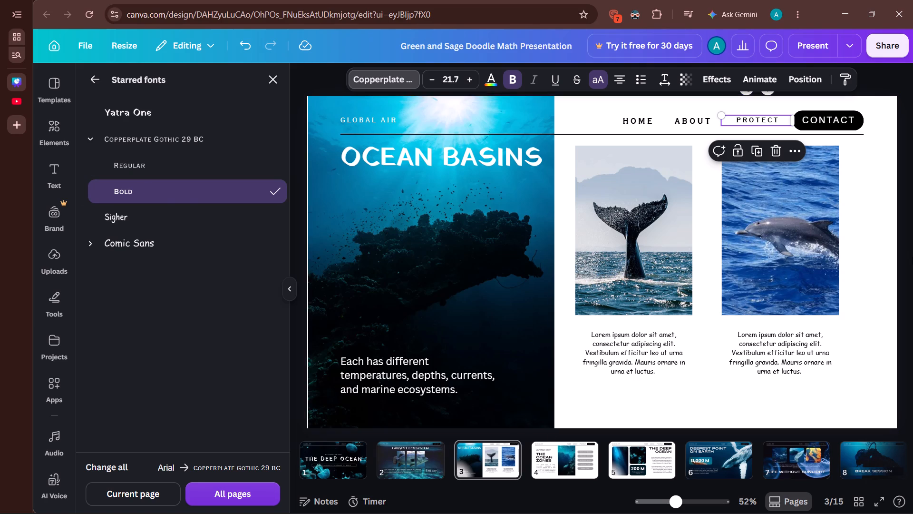
click(864, 265)
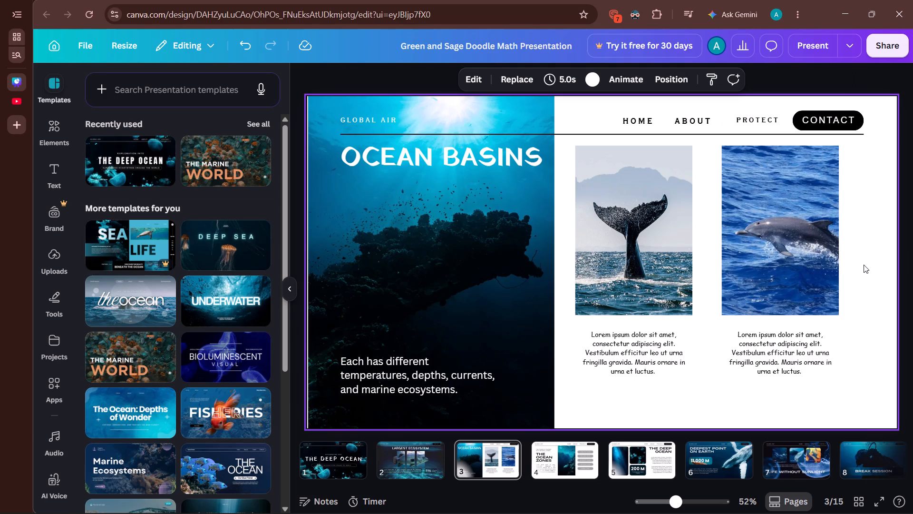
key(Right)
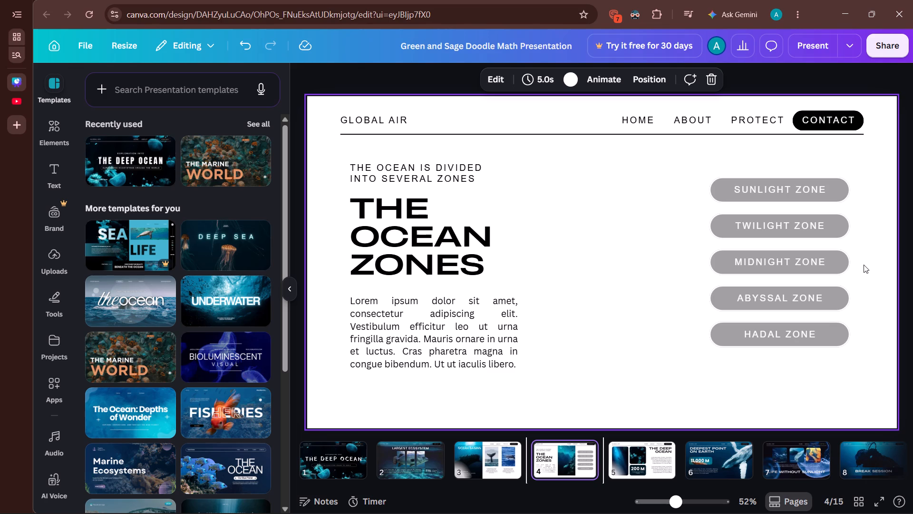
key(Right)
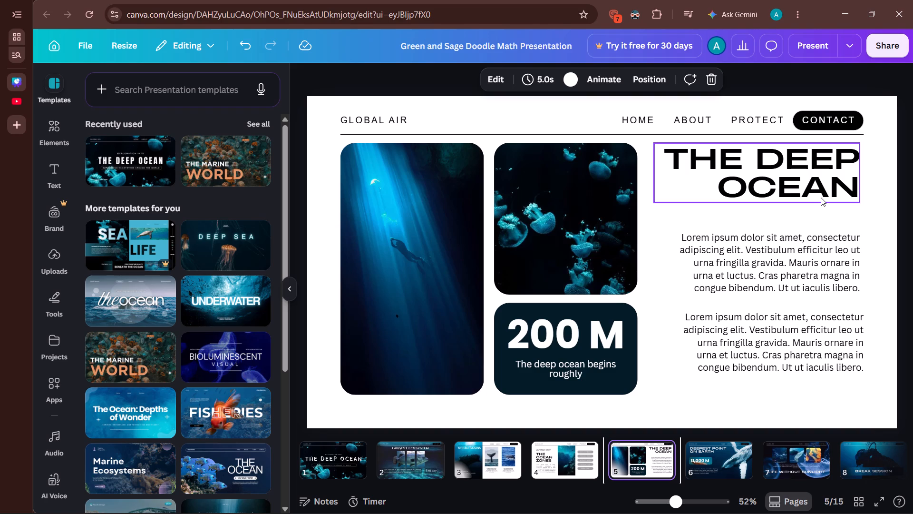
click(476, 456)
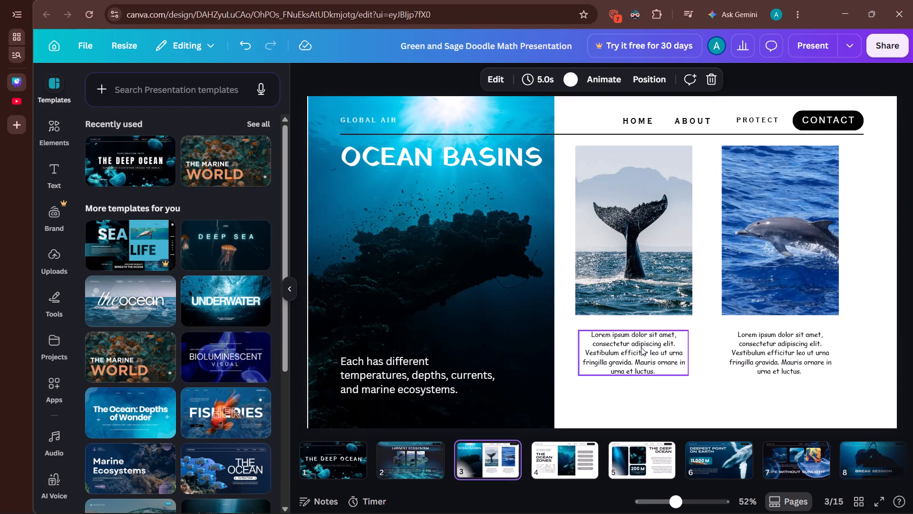
Change slide 3's "Each has different temperatures, depths, currents, and marine ecosystems." text to Comic Sans.
click(454, 370)
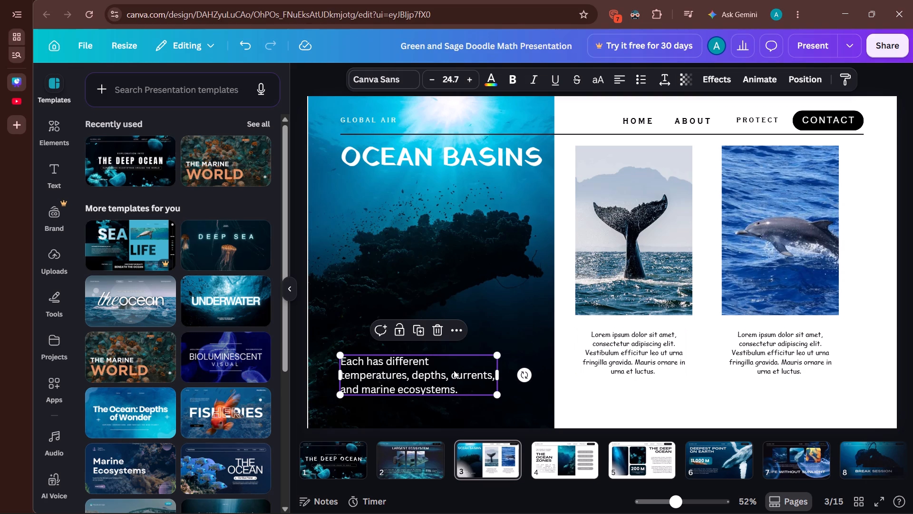
click(377, 71)
click(155, 186)
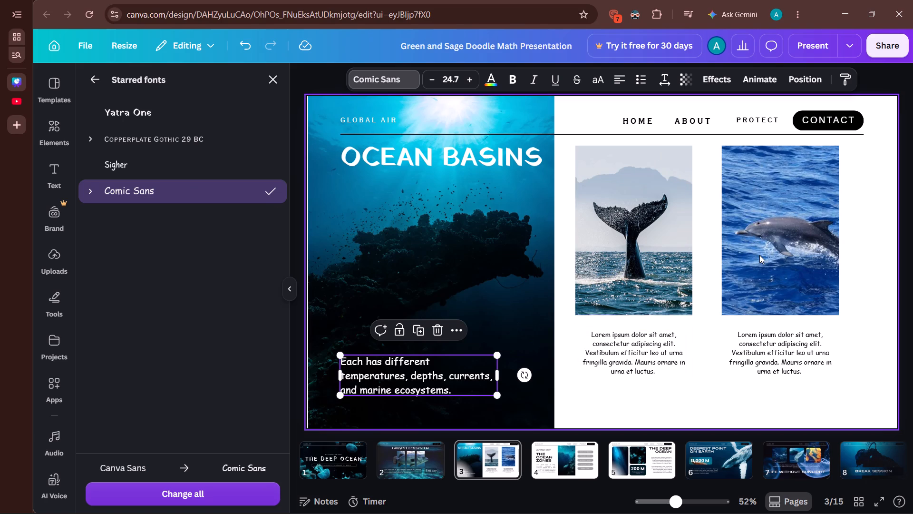
Change the CONTACT label in slide 3's header to Copperplate Gothic 29 BC Bold at font size 25.7.
click(835, 117)
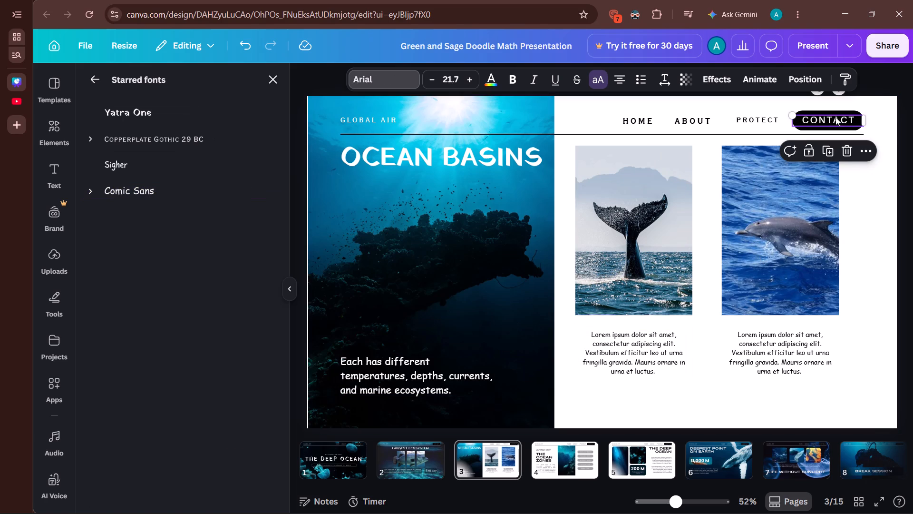
click(180, 136)
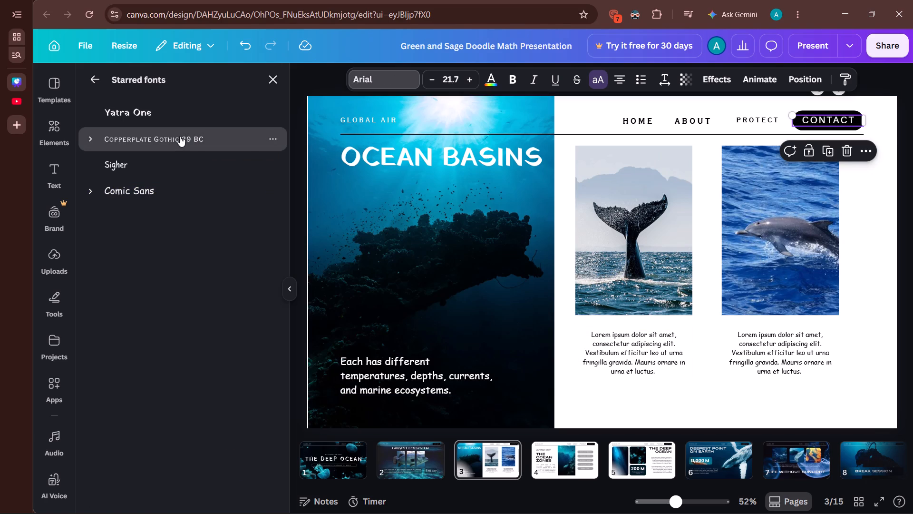
click(92, 146)
click(124, 185)
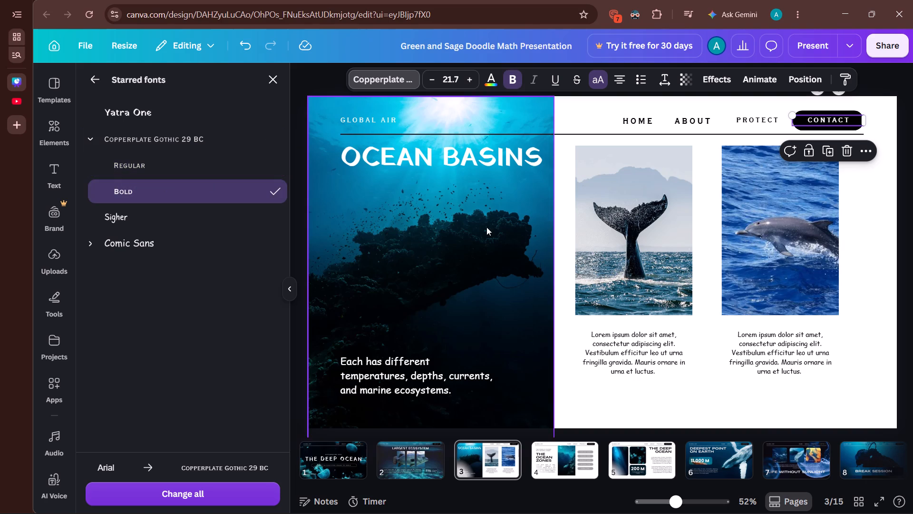
triple_click(464, 82)
click(464, 82)
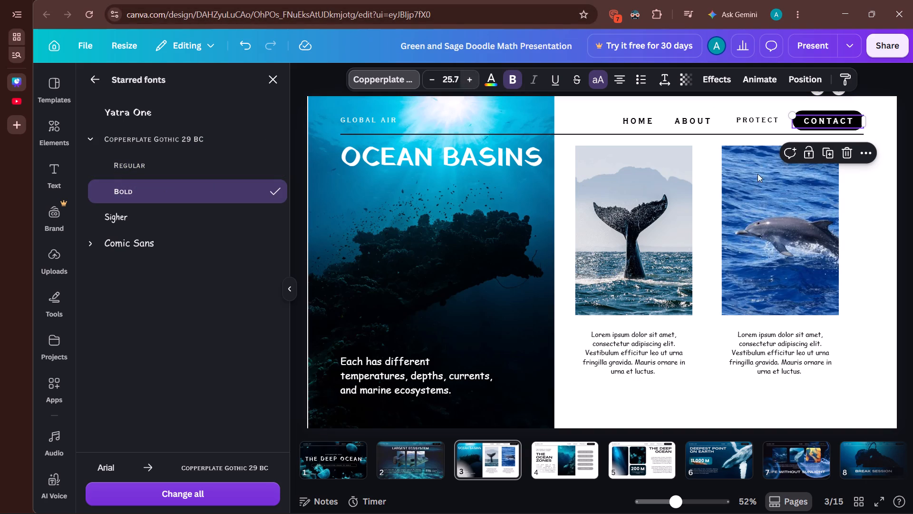
click(851, 205)
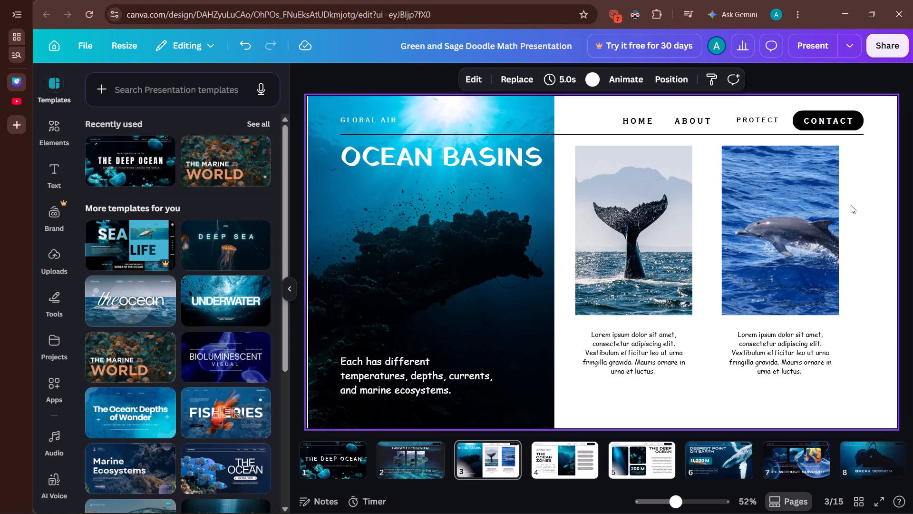
click(826, 73)
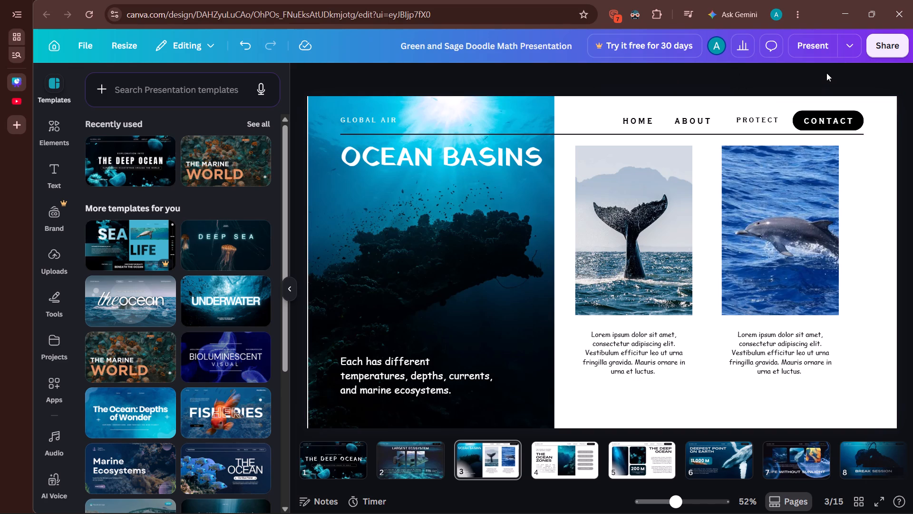
click(826, 73)
Look through the text of slides 4 to 6, check slide 3's restyled text for reference and return to slide 4.
key(Right)
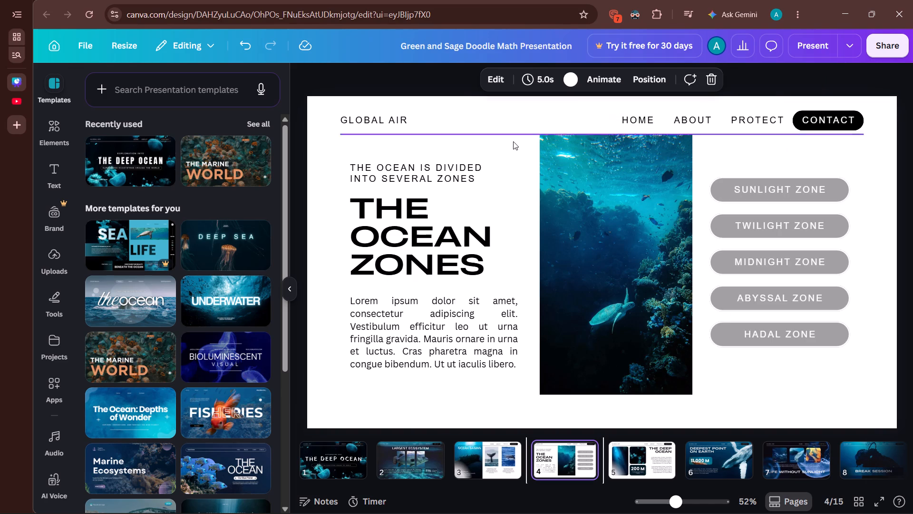
click(496, 153)
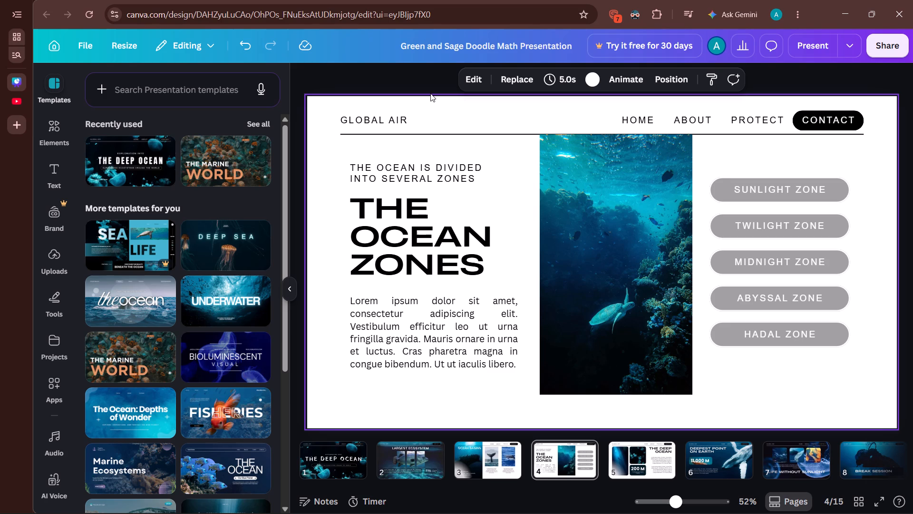
click(405, 123)
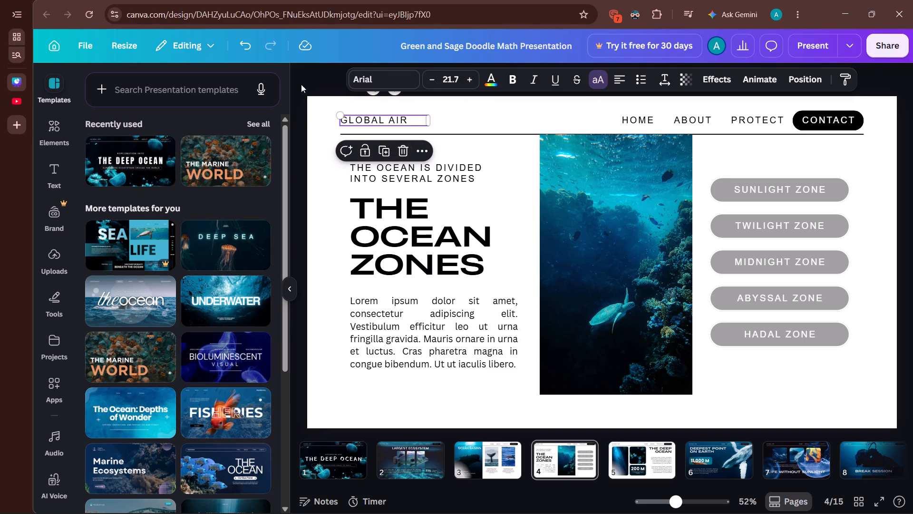
click(381, 80)
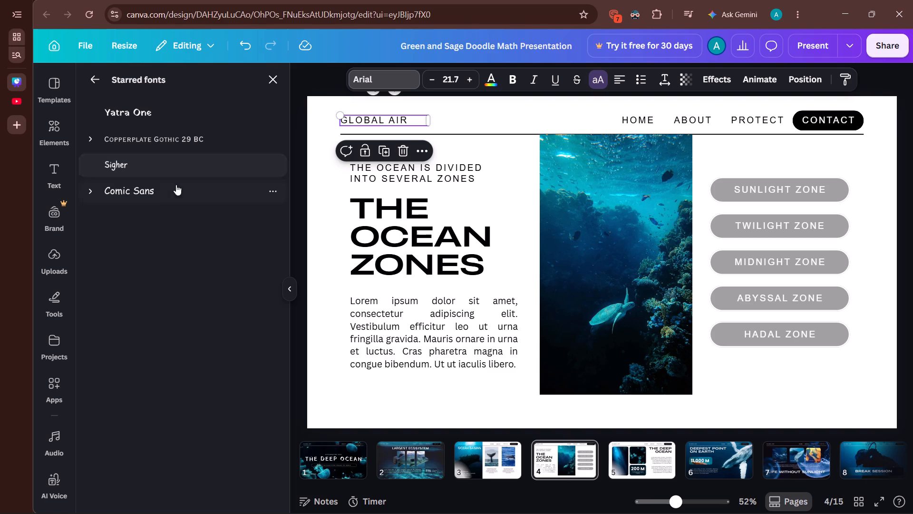
click(459, 104)
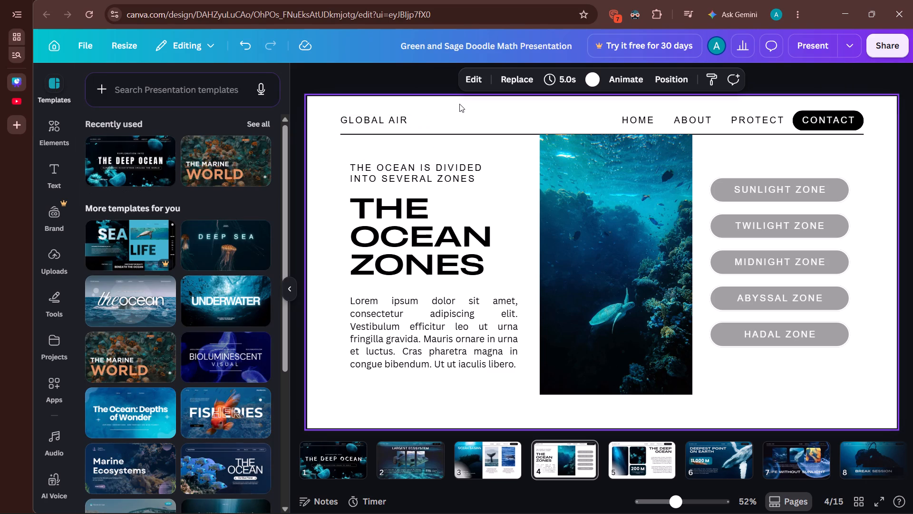
key(Right)
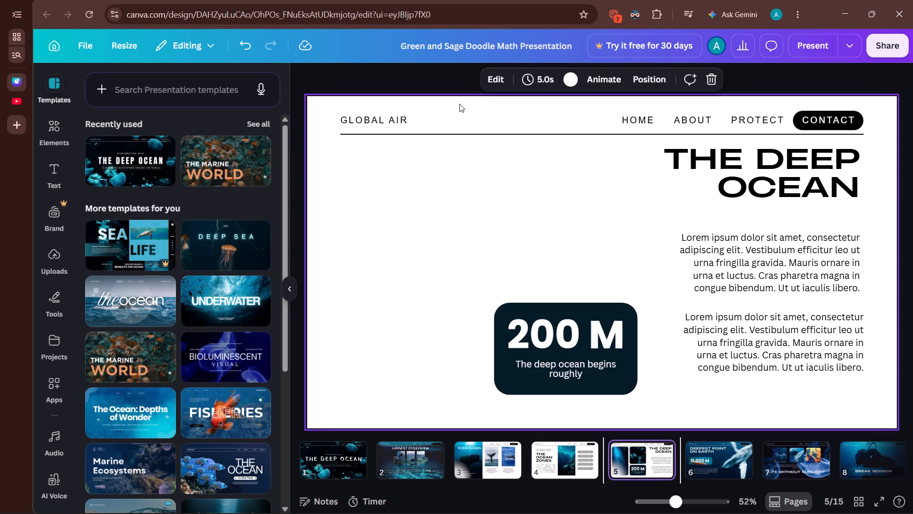
key(Right)
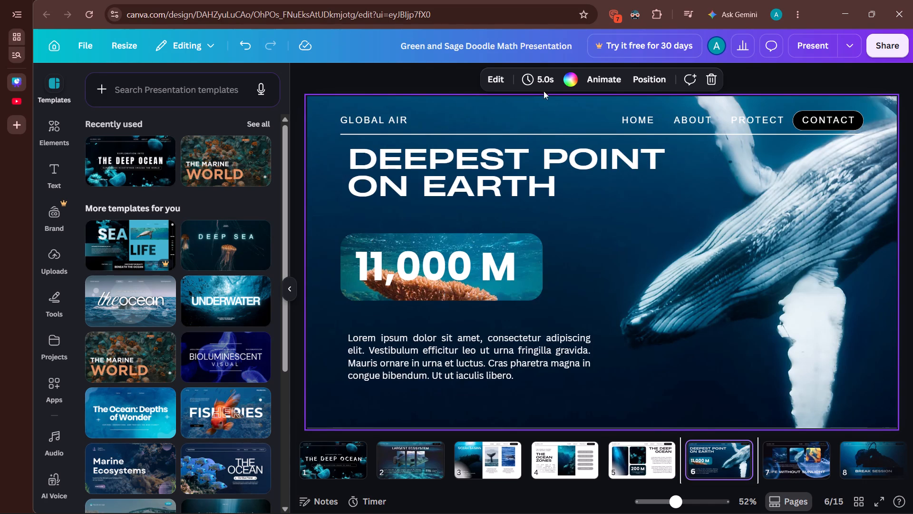
click(577, 80)
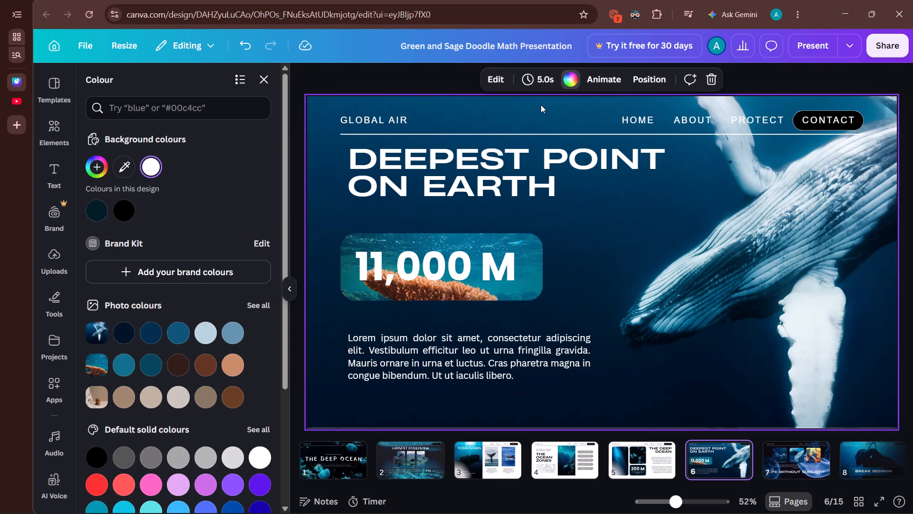
click(481, 469)
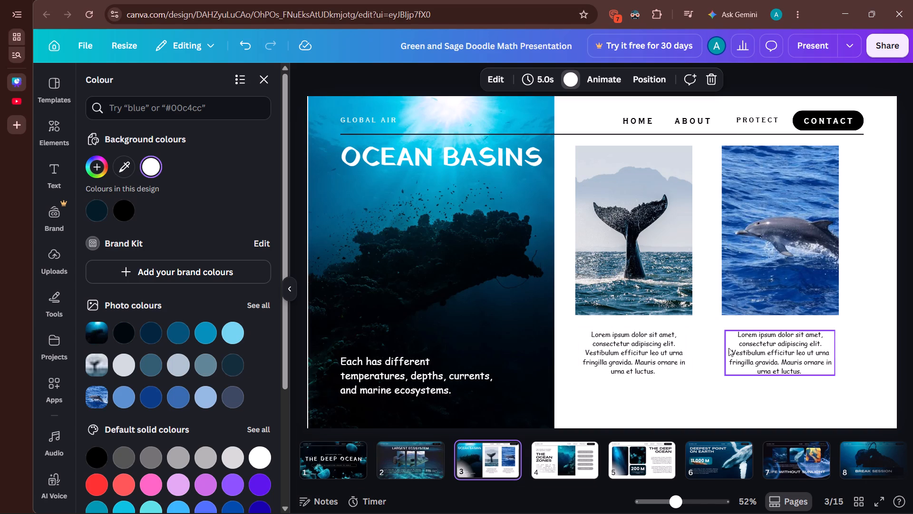
click(572, 446)
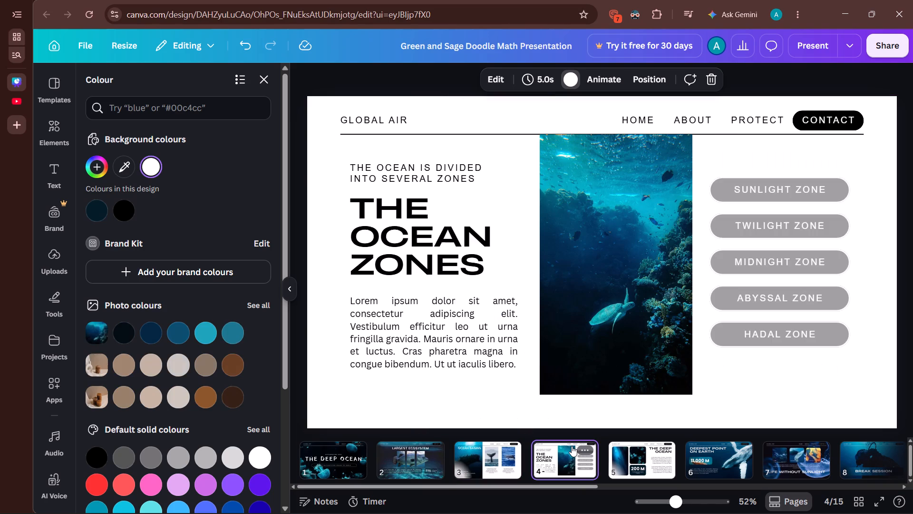
Change the GLOBAL AIR label in slide 4's header to Copperplate Gothic 29 BC Bold at font size 27.7.
click(378, 122)
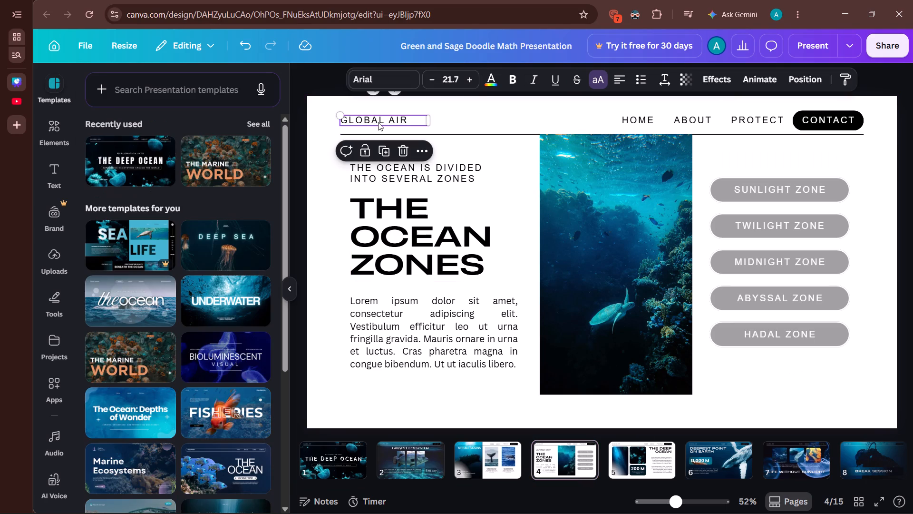
click(381, 88)
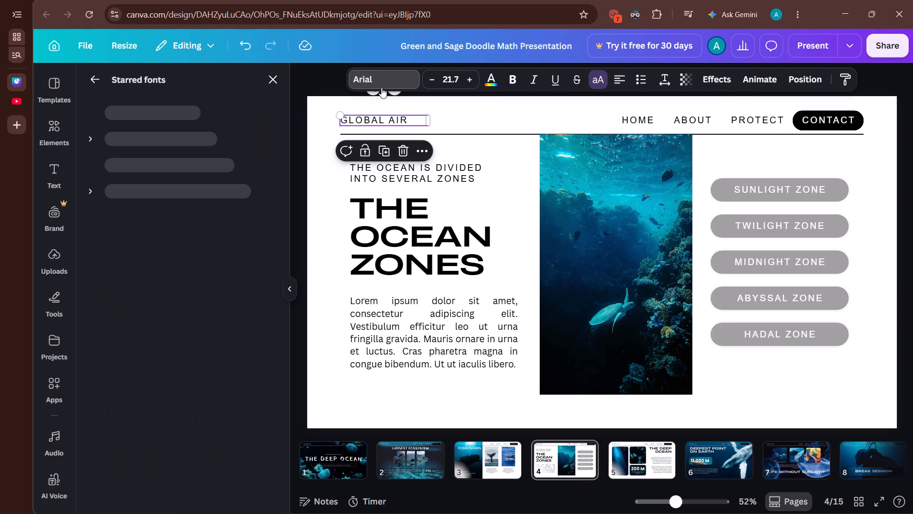
click(175, 106)
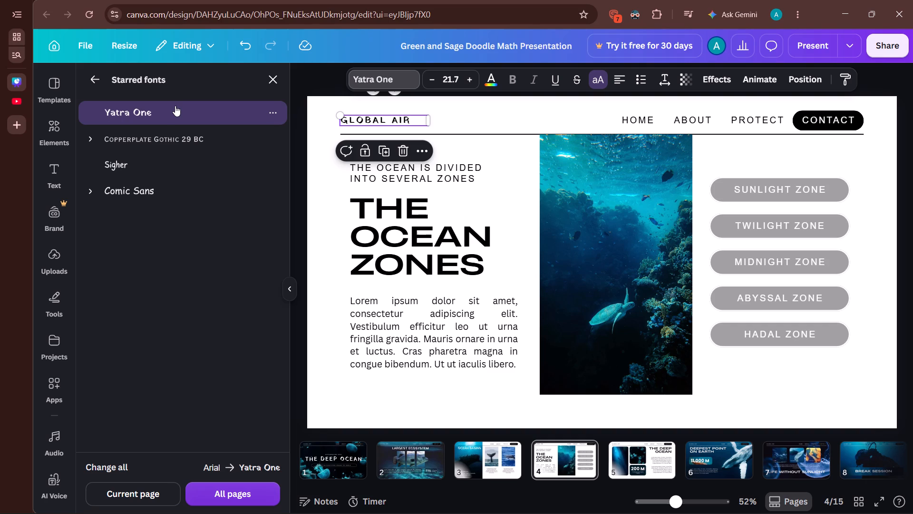
click(142, 148)
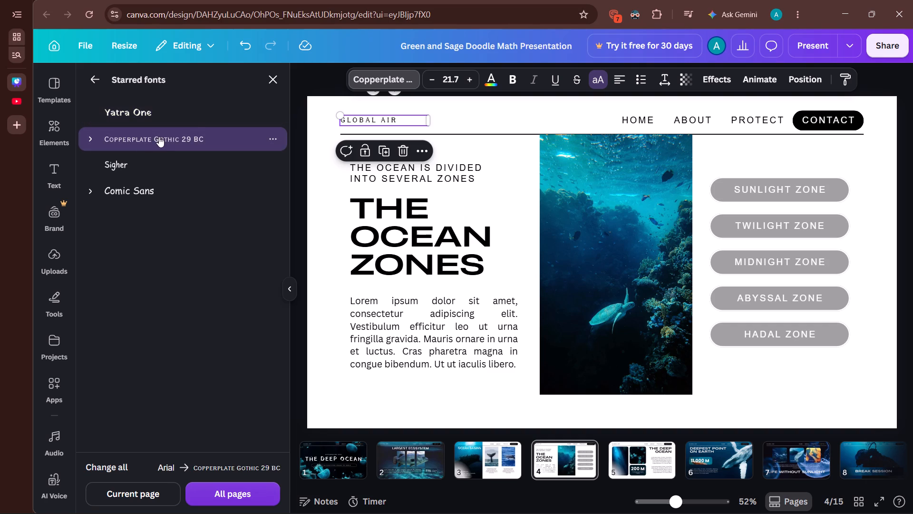
click(89, 136)
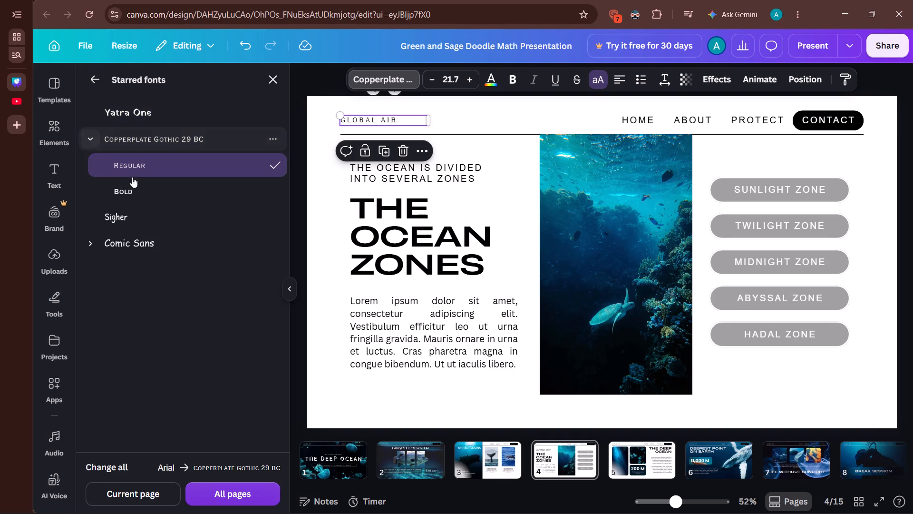
click(142, 183)
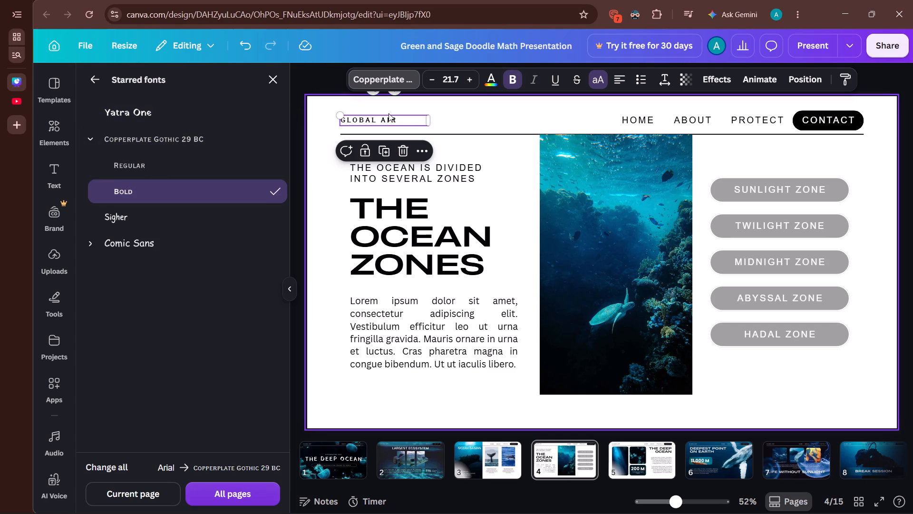
triple_click(468, 81)
triple_click(468, 81)
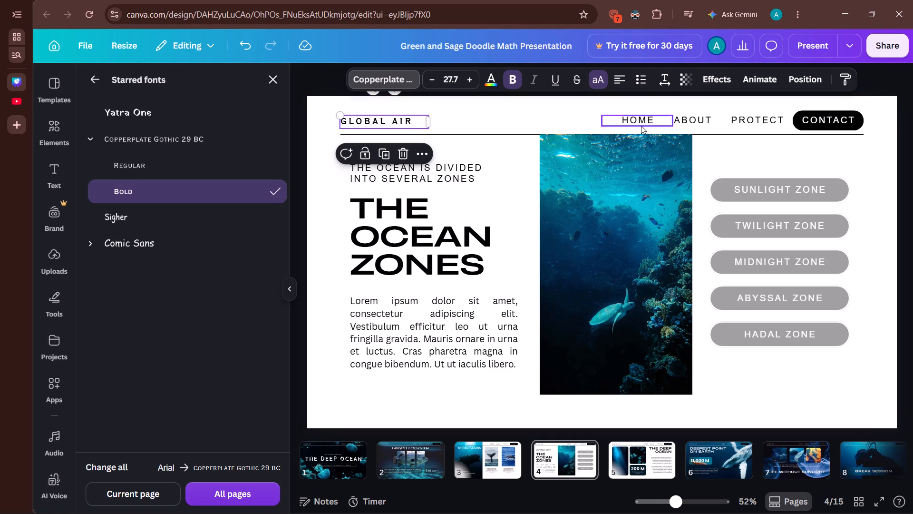
Change the HOME, ABOUT, PROTECT and CONTACT labels in slide 4's header to the Sigher font.
drag(635, 128, 639, 123)
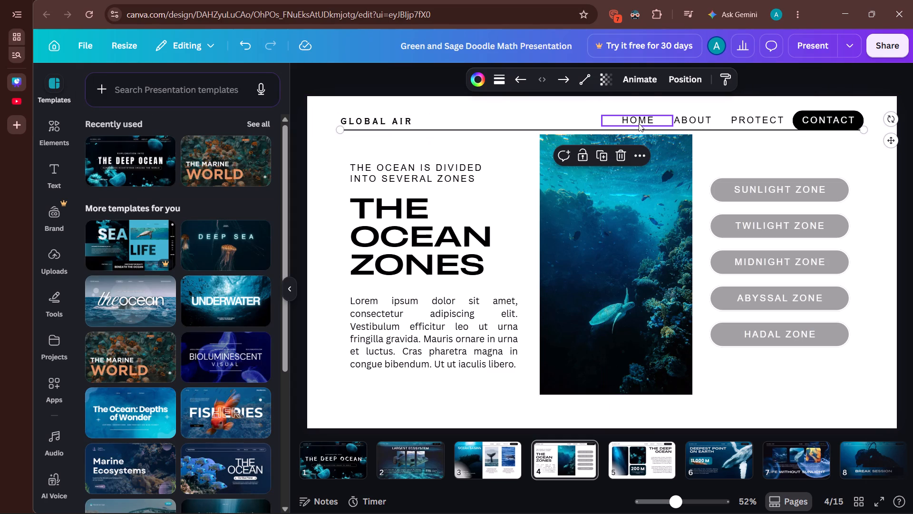
click(639, 123)
click(390, 88)
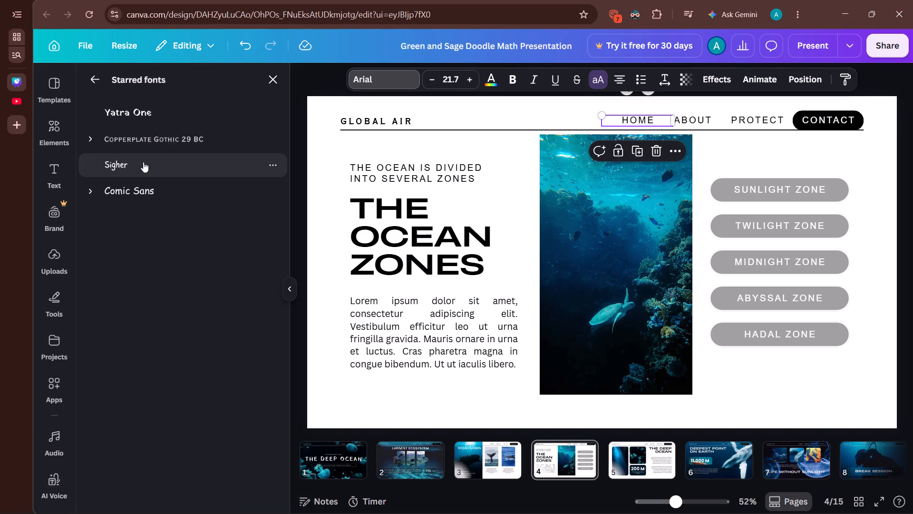
click(143, 162)
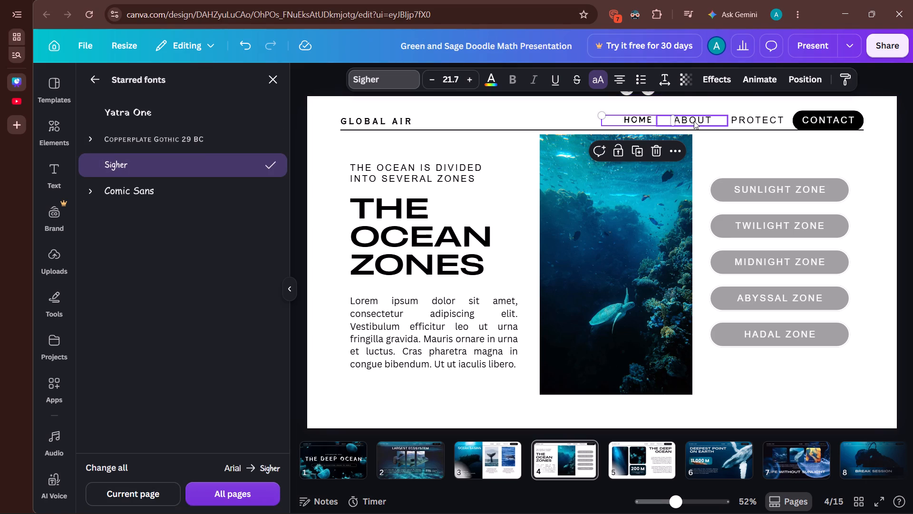
click(694, 121)
click(220, 170)
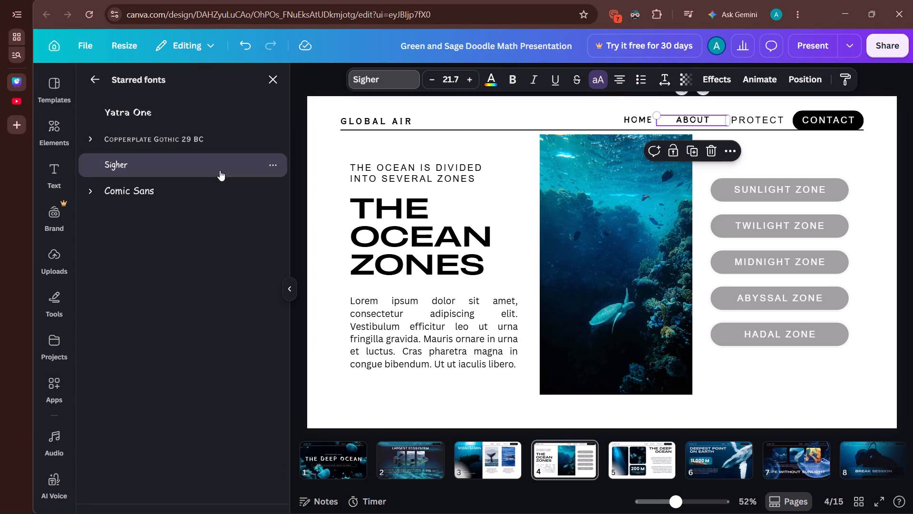
click(746, 121)
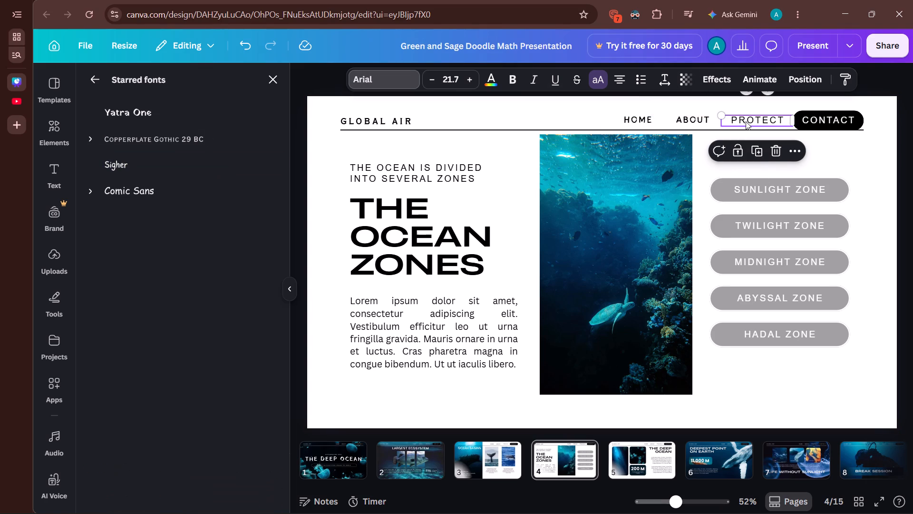
click(134, 159)
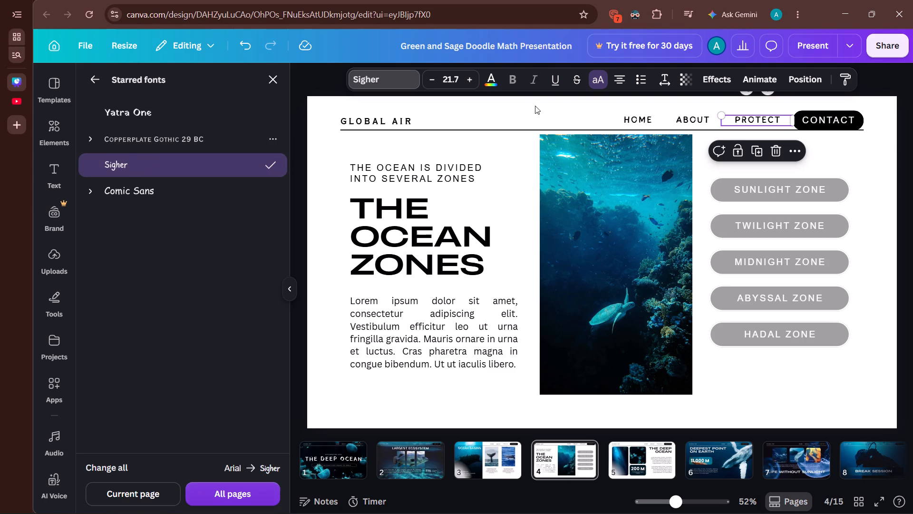
click(835, 119)
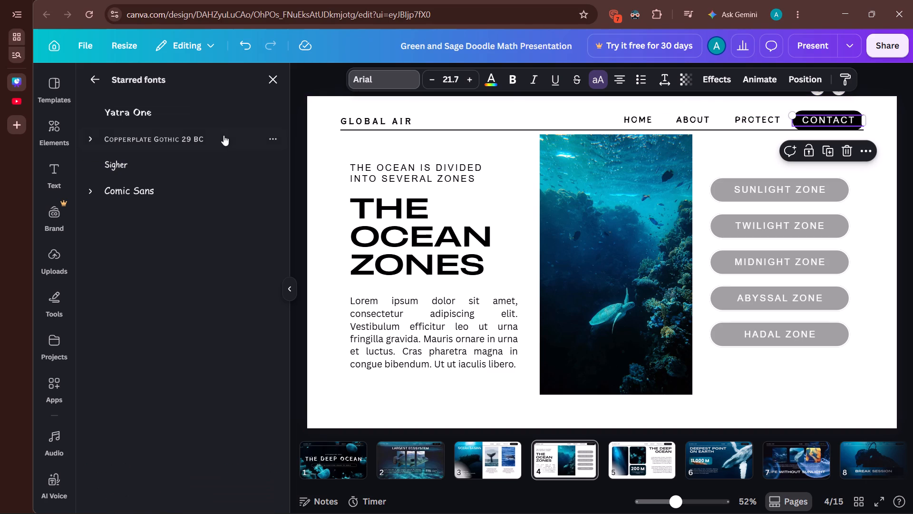
click(175, 158)
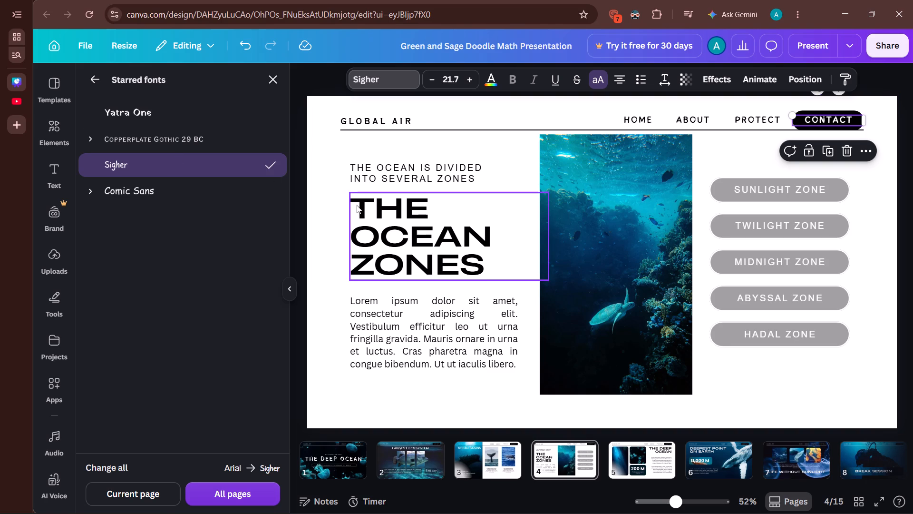
Change slide 4's "The ocean is divided into several zones" text above the title to Comic Sans.
click(390, 206)
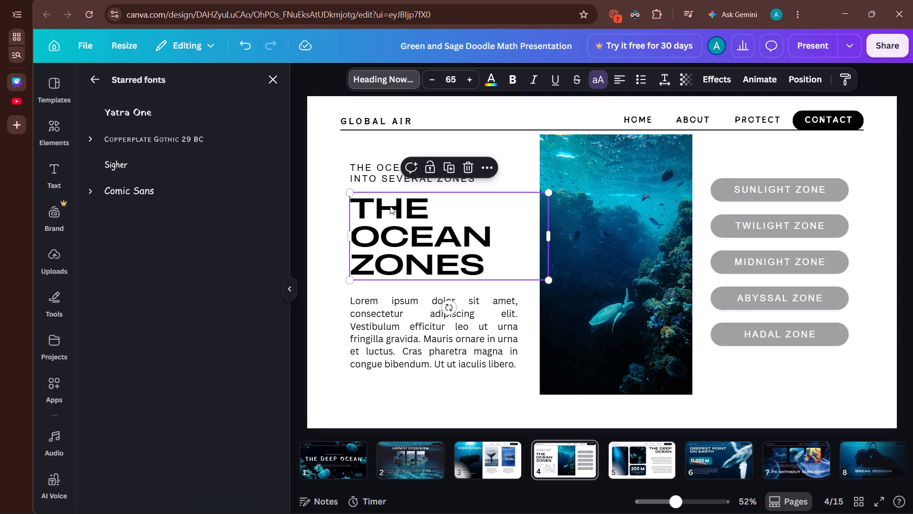
click(379, 176)
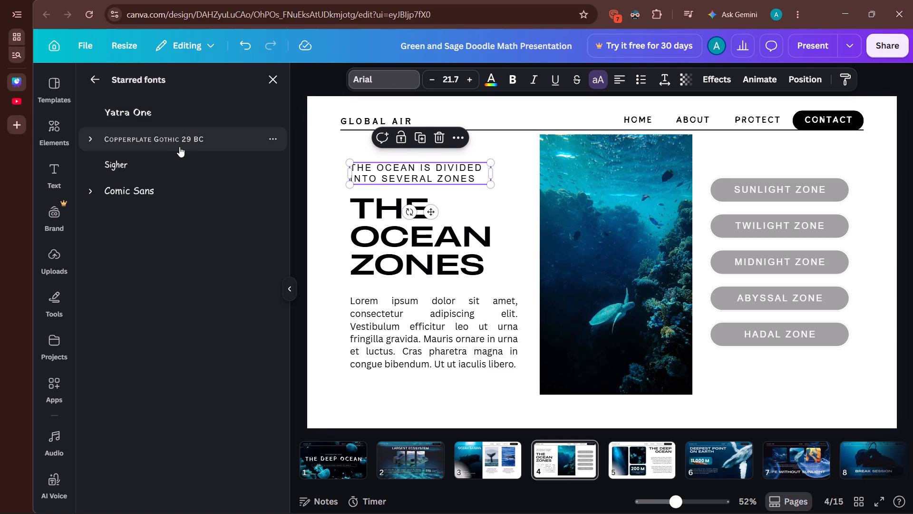
click(173, 184)
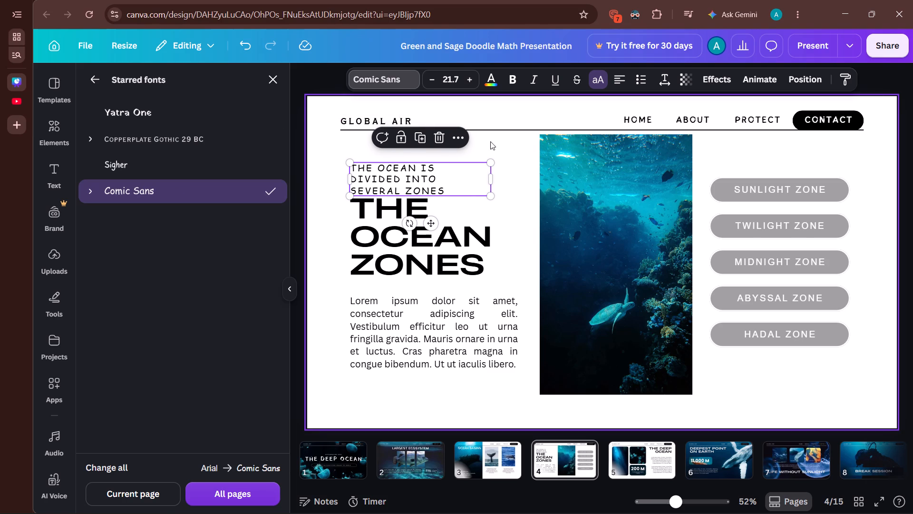
click(543, 116)
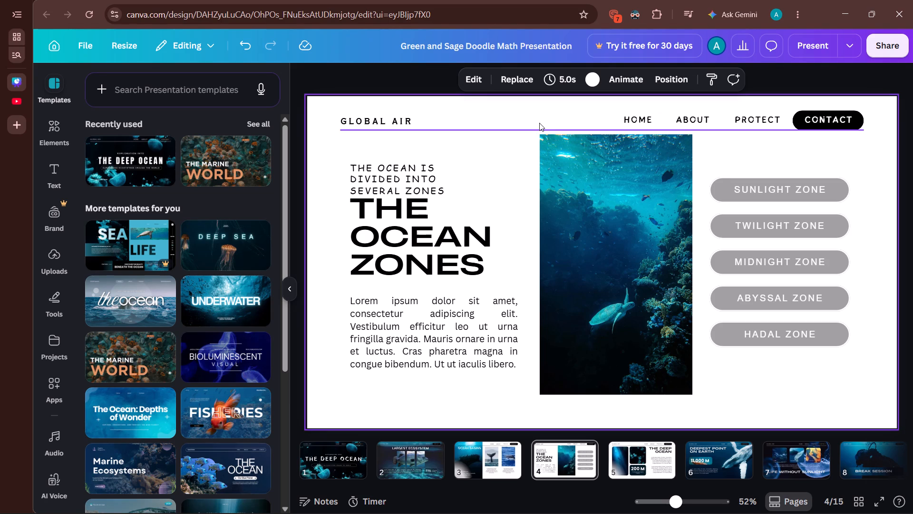
Look through slides 5 to 9 to examine their headers, titles and body text.
key(Right)
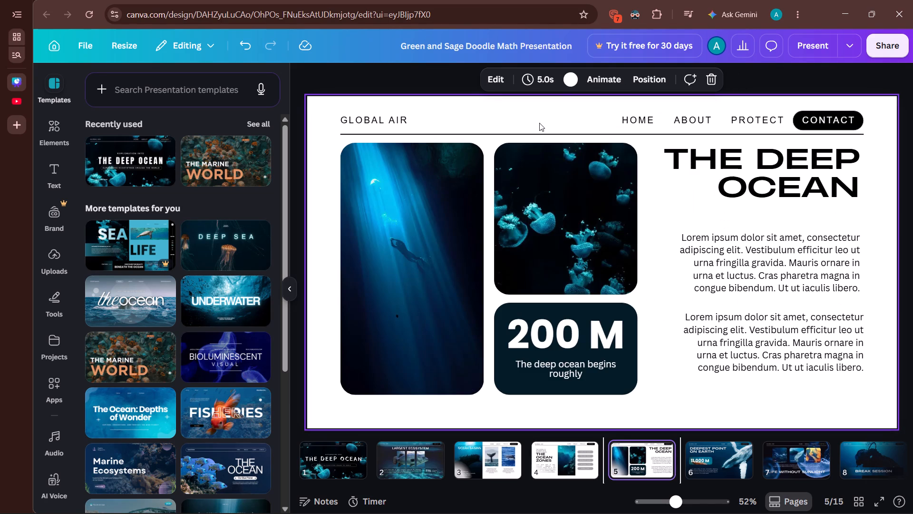
key(Right)
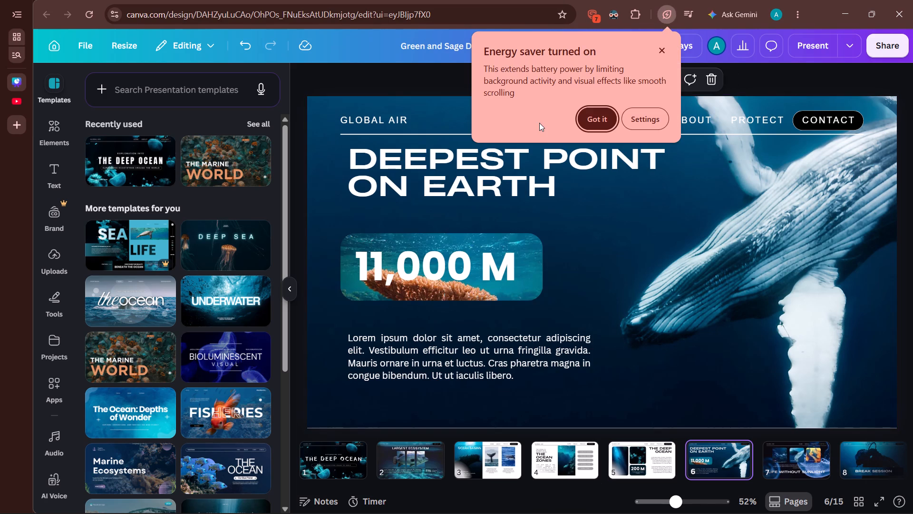
key(Right)
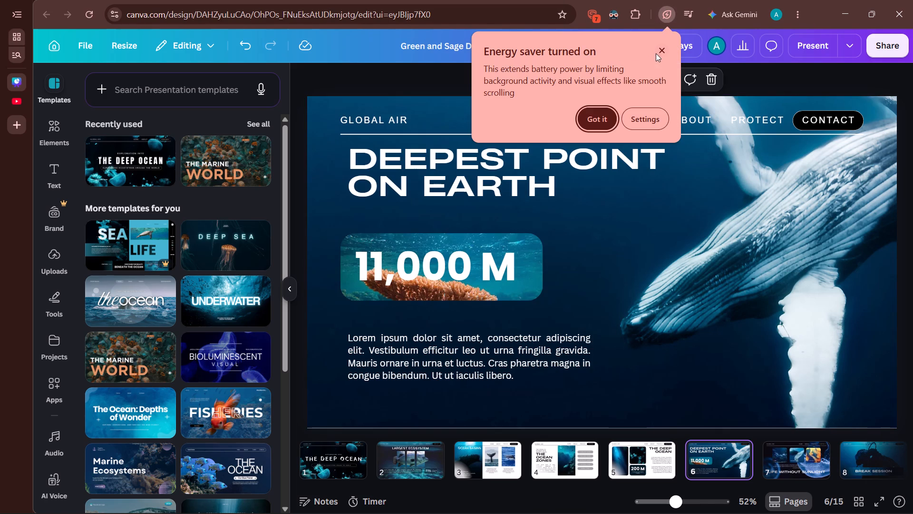
click(660, 54)
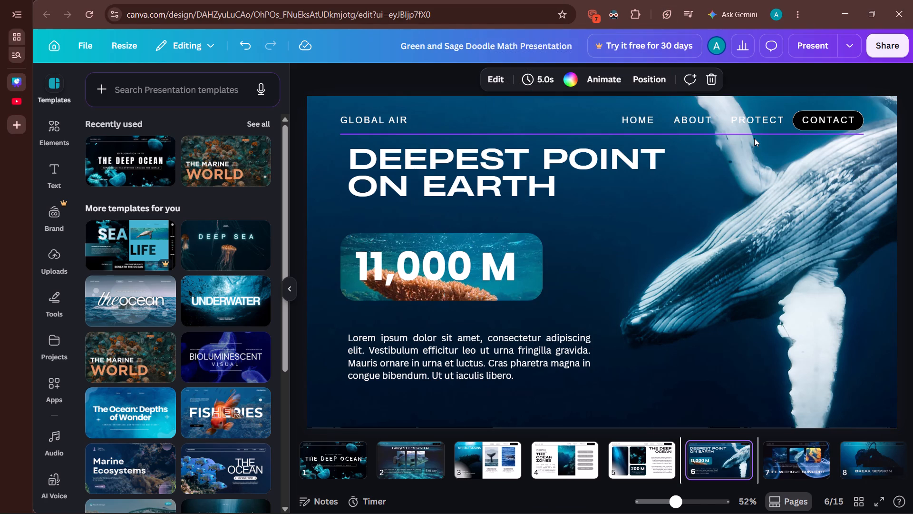
key(Right)
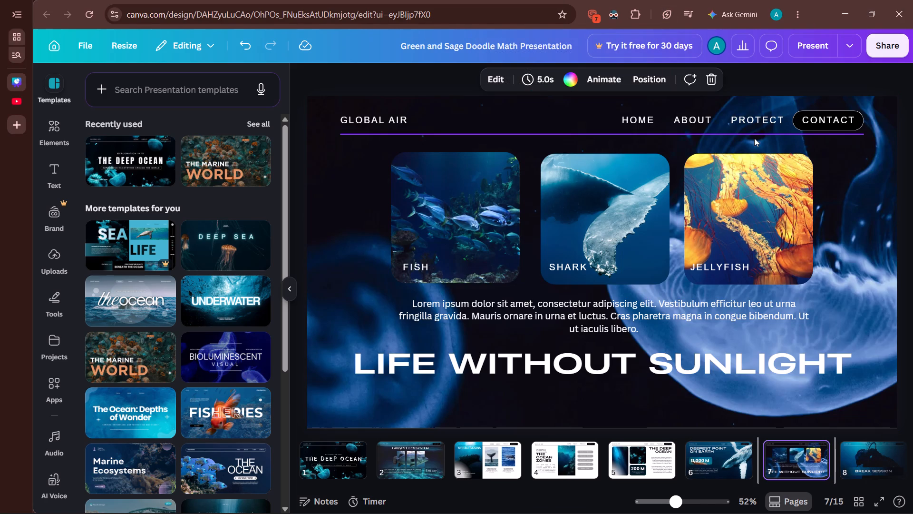
key(Right)
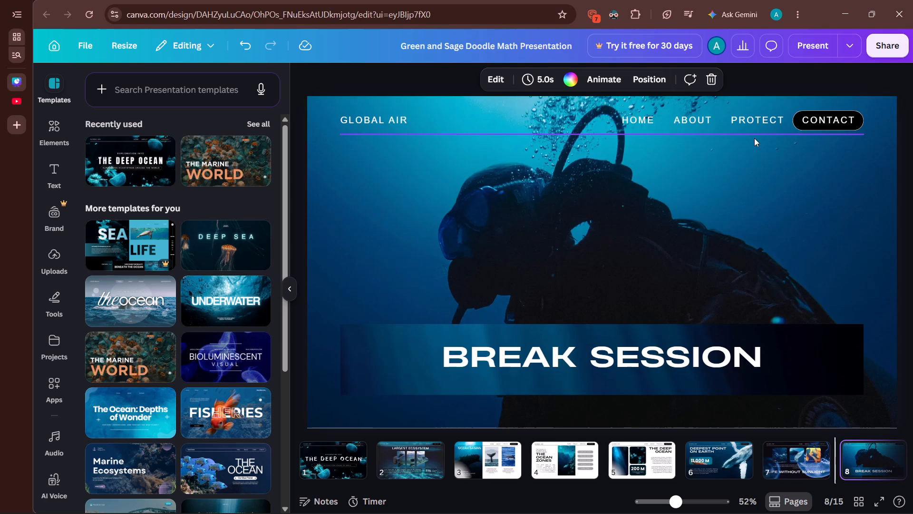
key(Right)
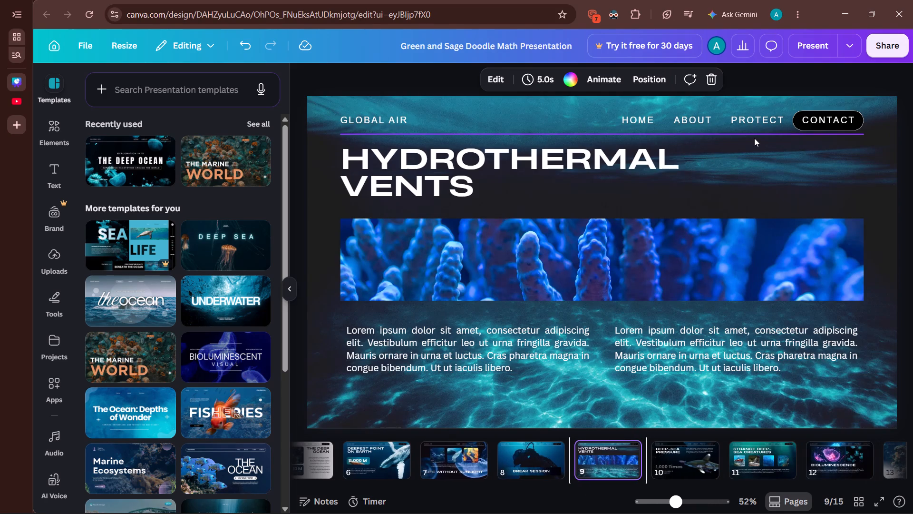
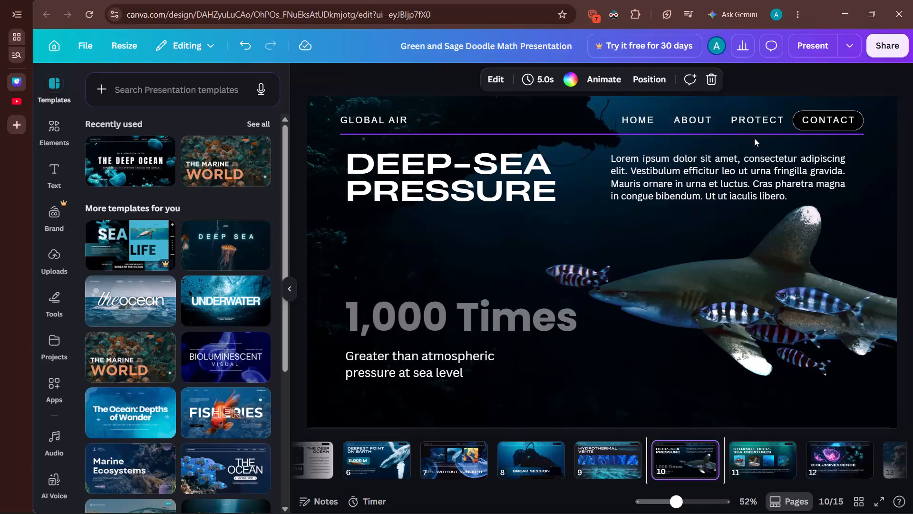
Look through slides 9 to 15 to examine their headers, titles, pictures and body text.
key(Left)
key(Right)
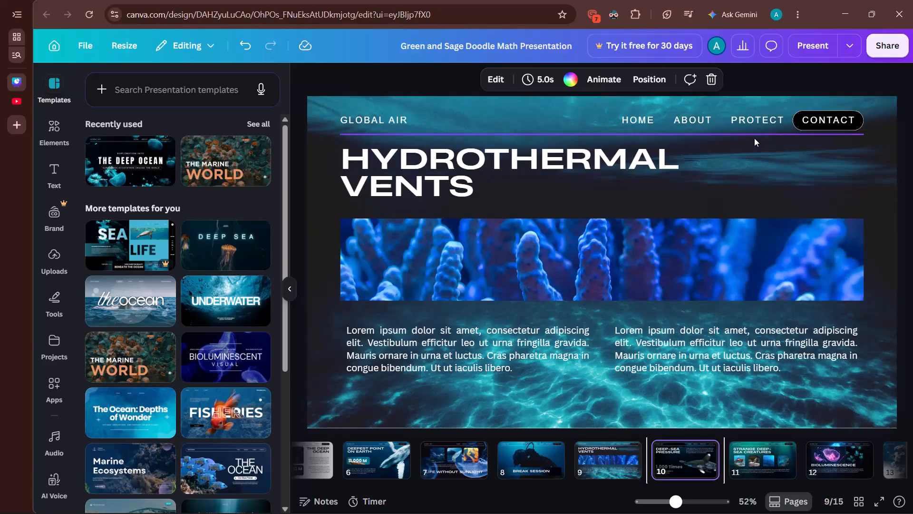
key(Right)
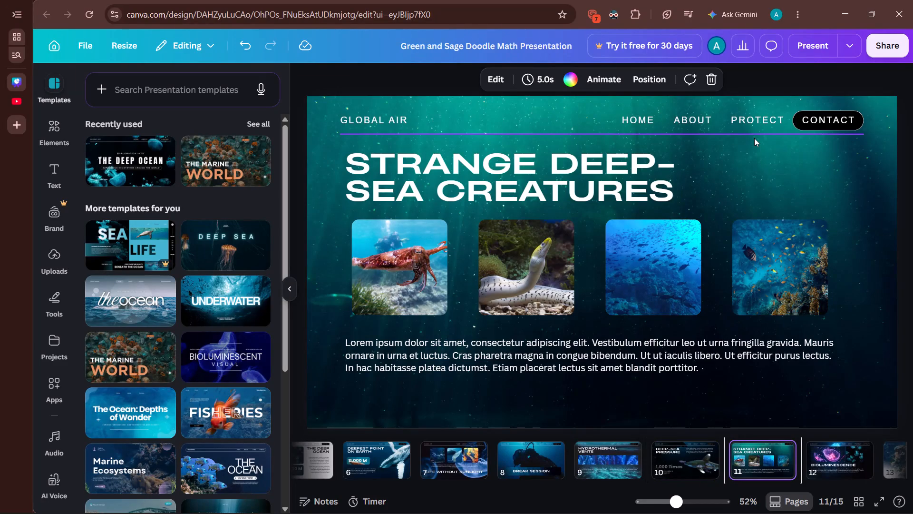
key(Right)
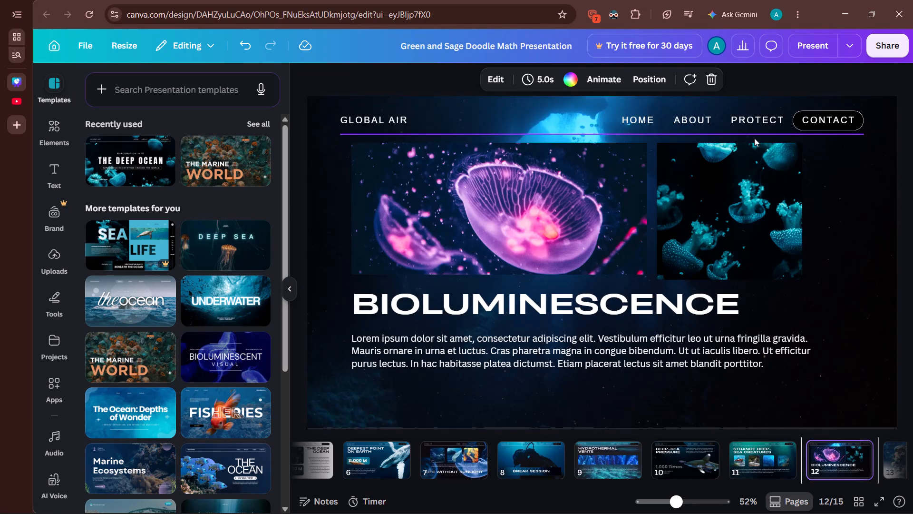
key(Right)
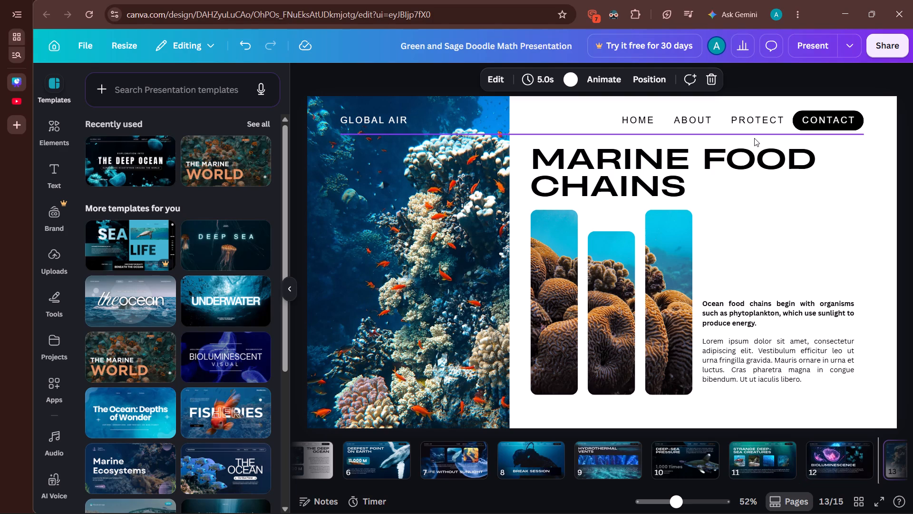
key(Right)
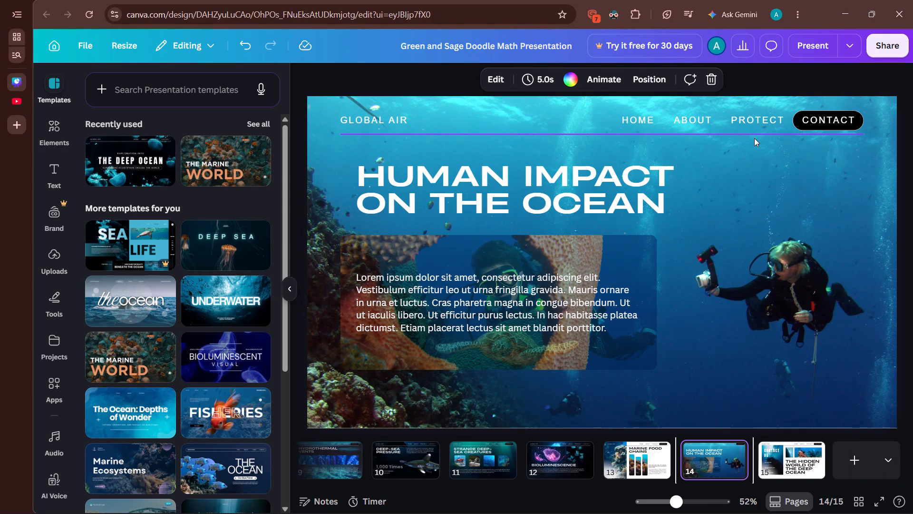
key(Right)
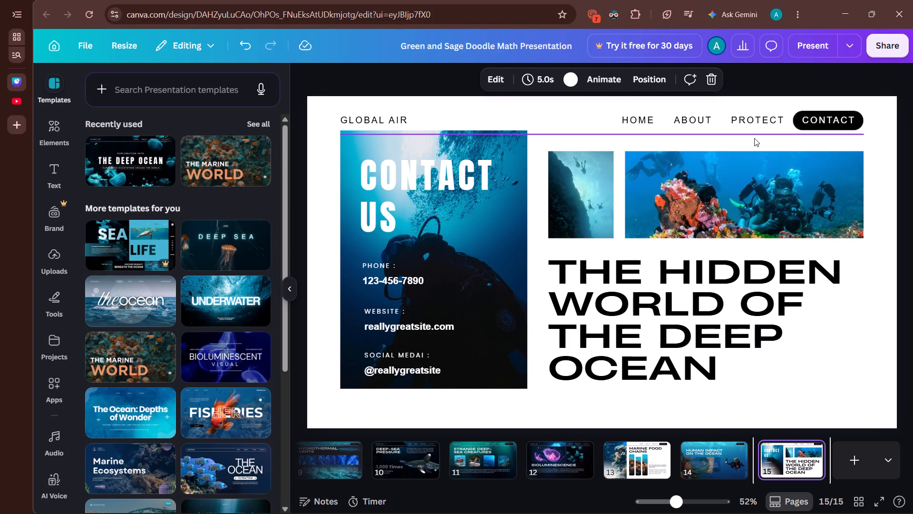
Move slide 4's "The ocean is divided into several zones" text slightly up, clear of the title, and nudge it left.
key(Left)
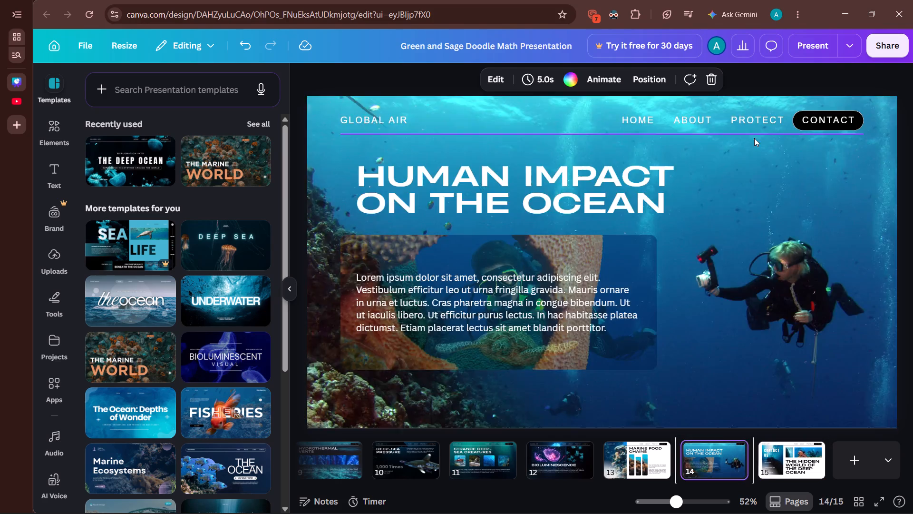
key(Left)
key(Left)
key(Left)
key(Left)
key(Left)
key(Left)
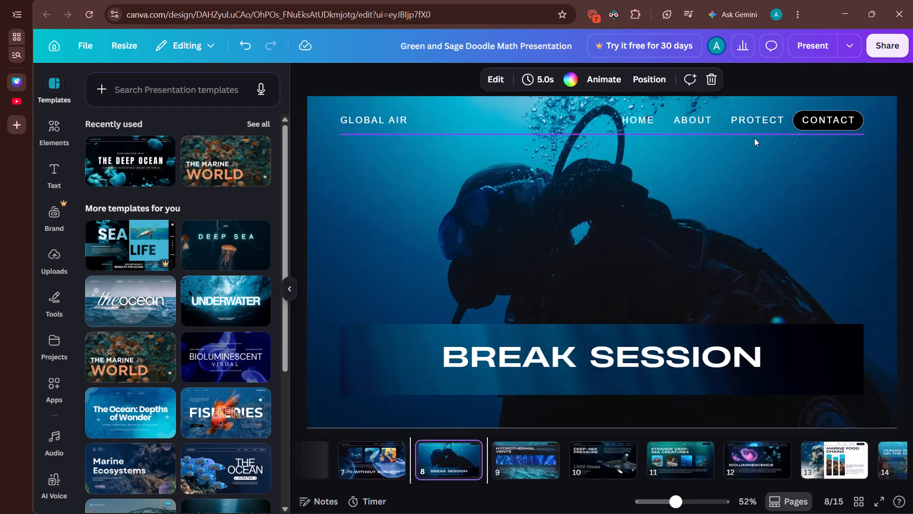
key(Left)
key(Left)
key(Left)
key(Left)
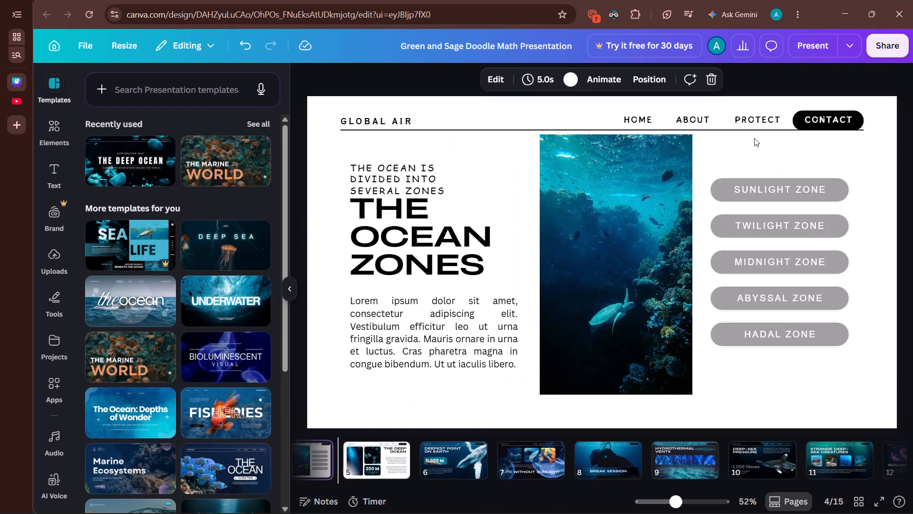
click(390, 173)
drag(390, 173, 390, 167)
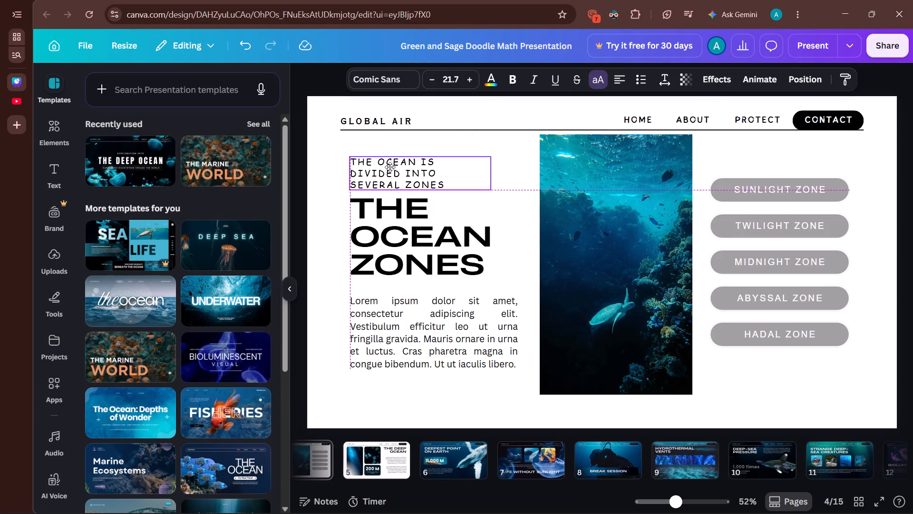
drag(390, 167, 390, 163)
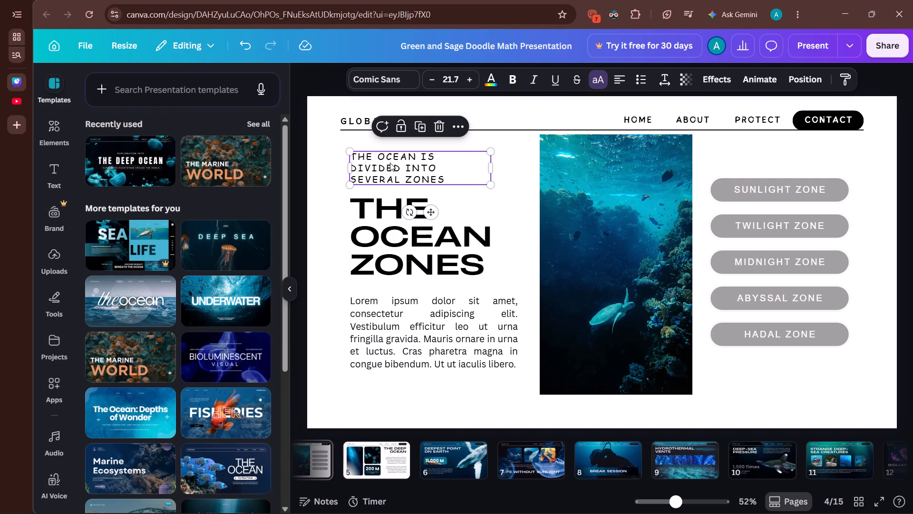
key(Left)
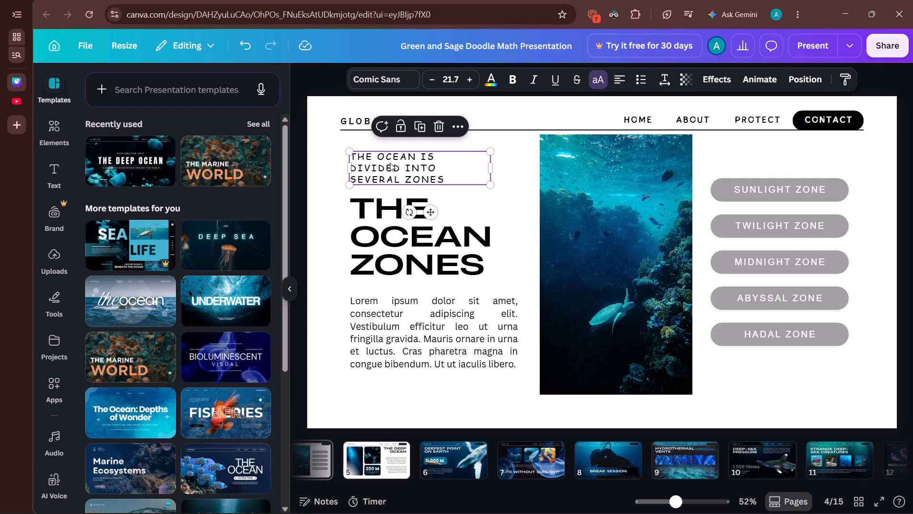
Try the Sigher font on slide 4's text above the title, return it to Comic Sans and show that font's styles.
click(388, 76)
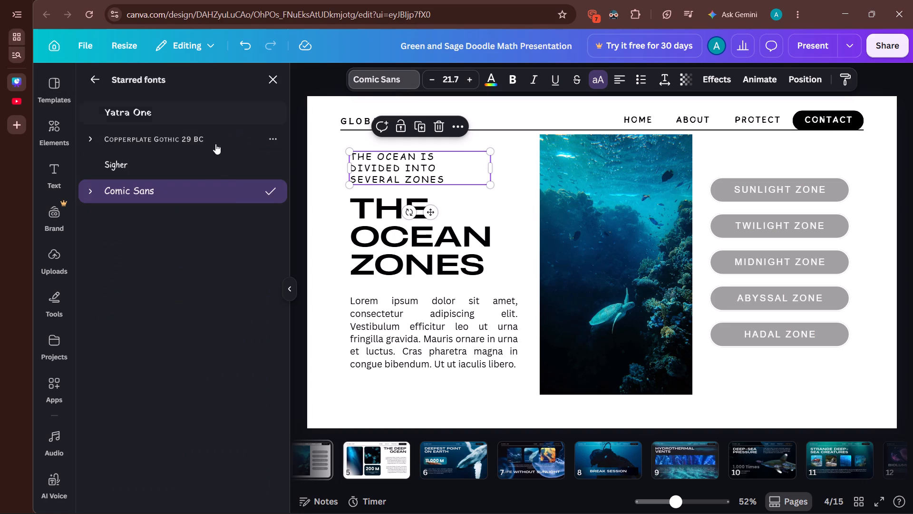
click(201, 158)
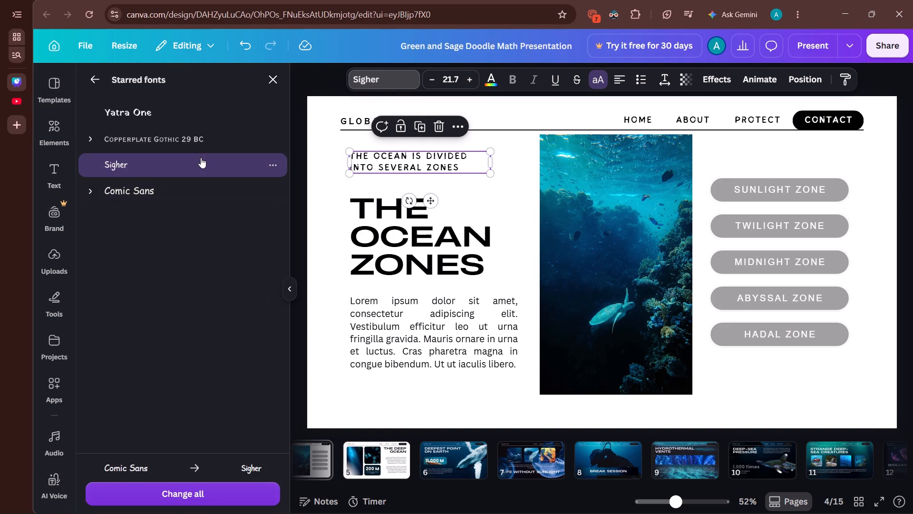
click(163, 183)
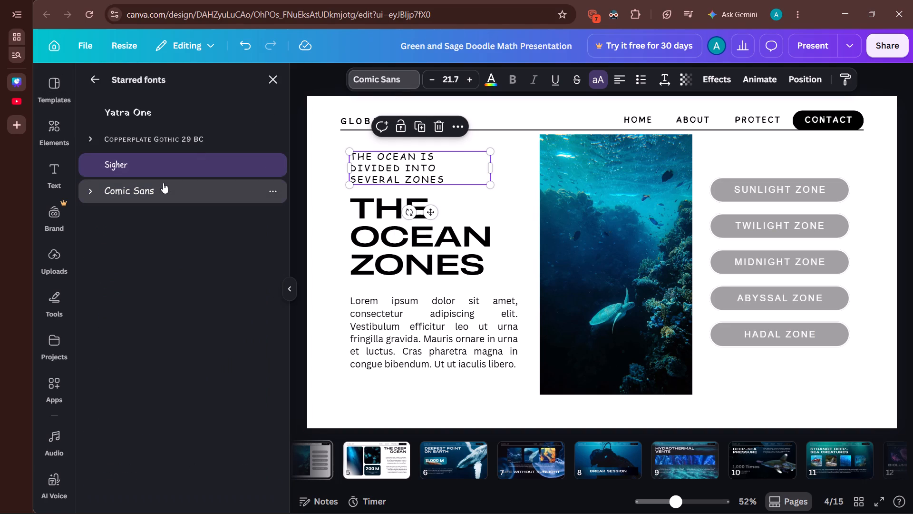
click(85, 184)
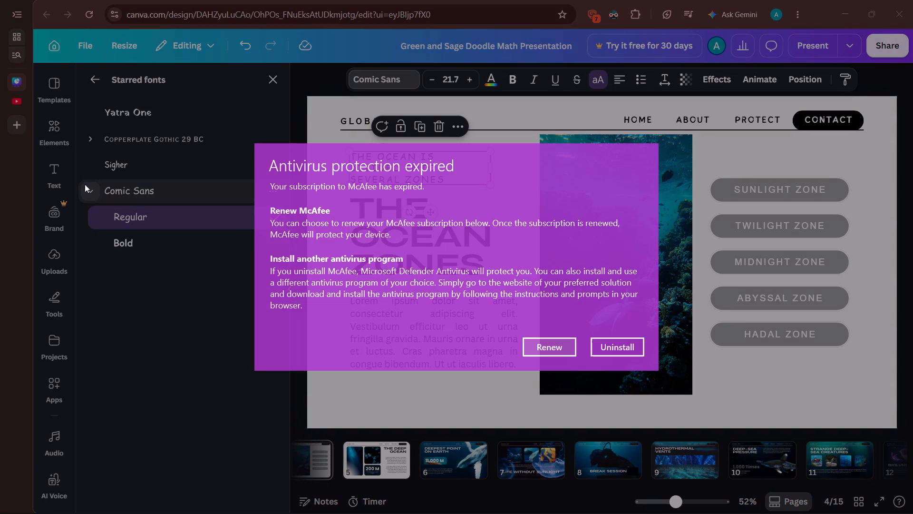
Choose to uninstall McAfee in the expired antivirus protection notice.
click(618, 339)
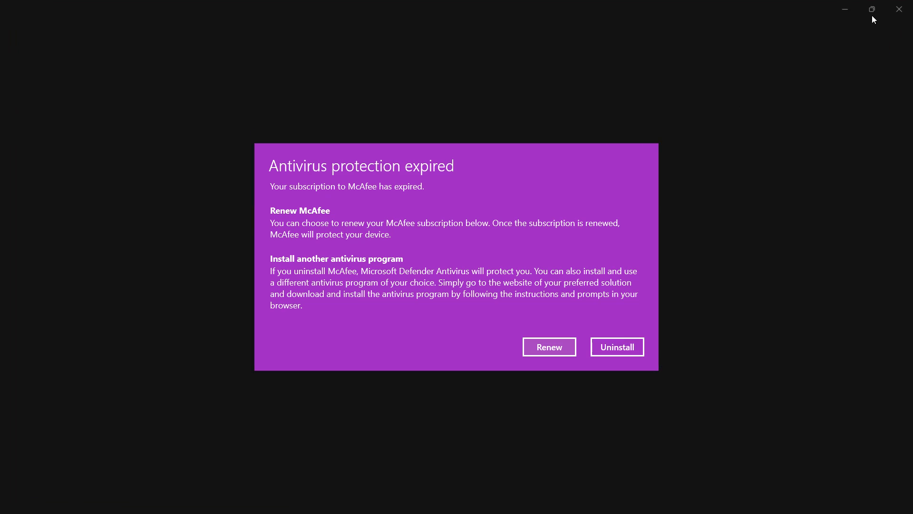